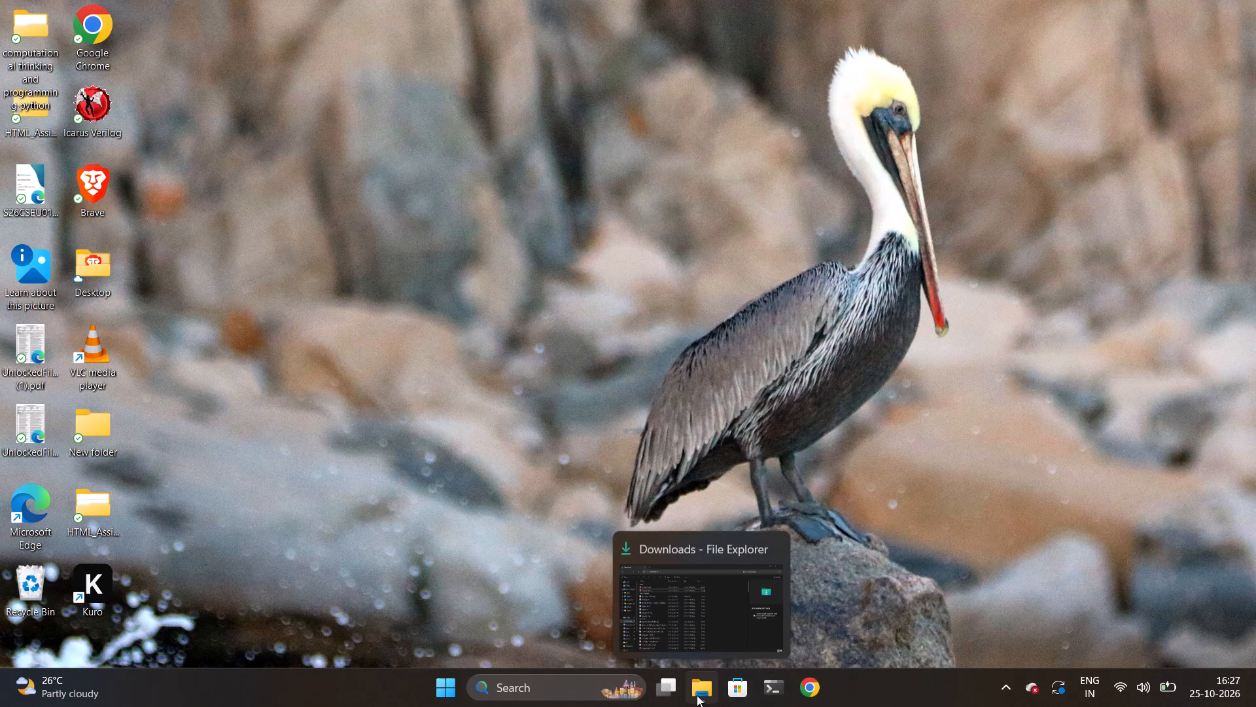
# Bring up the open Downloads folder window, go back to Home, and close the window.
pyautogui.click(700, 602)
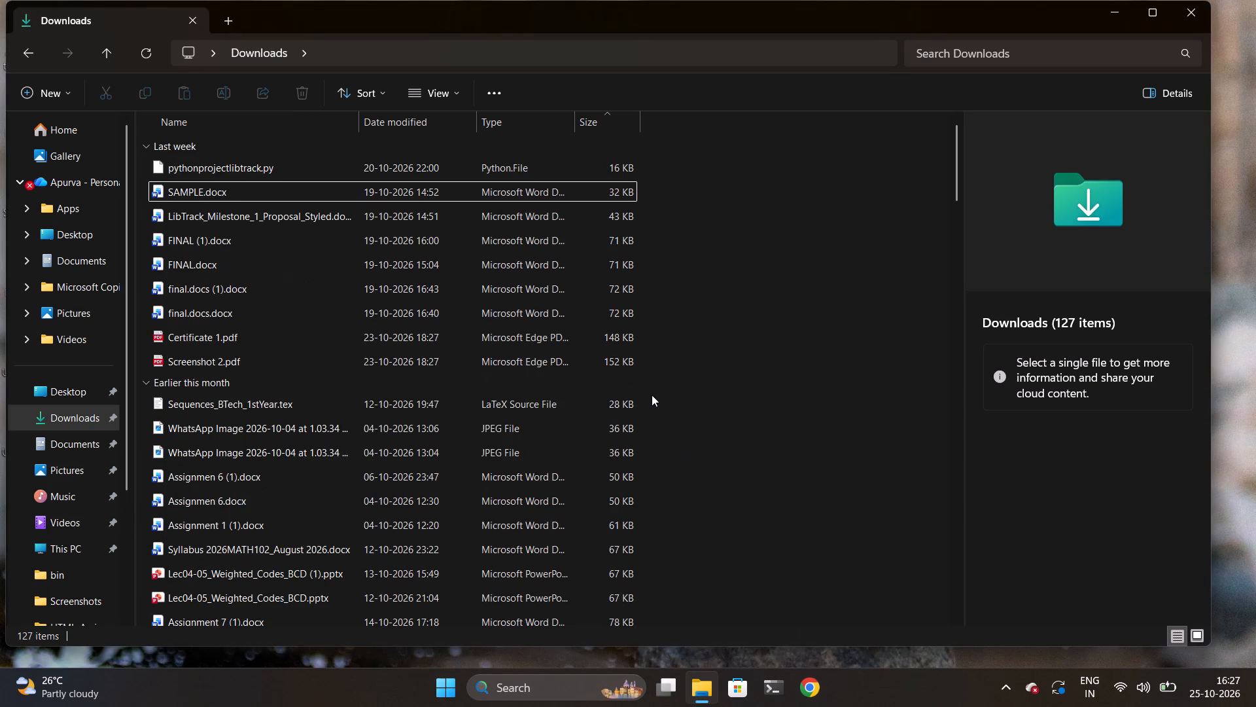
pyautogui.click(17, 50)
pyautogui.click(17, 50)
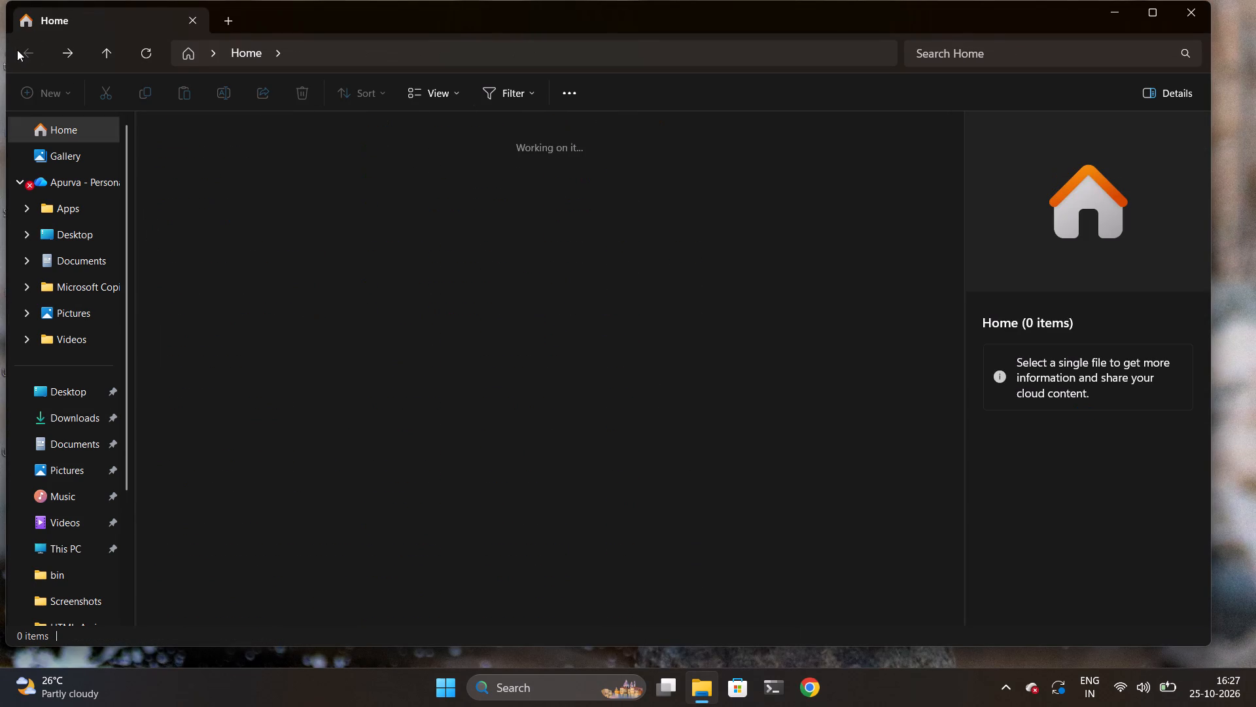
pyautogui.click(17, 50)
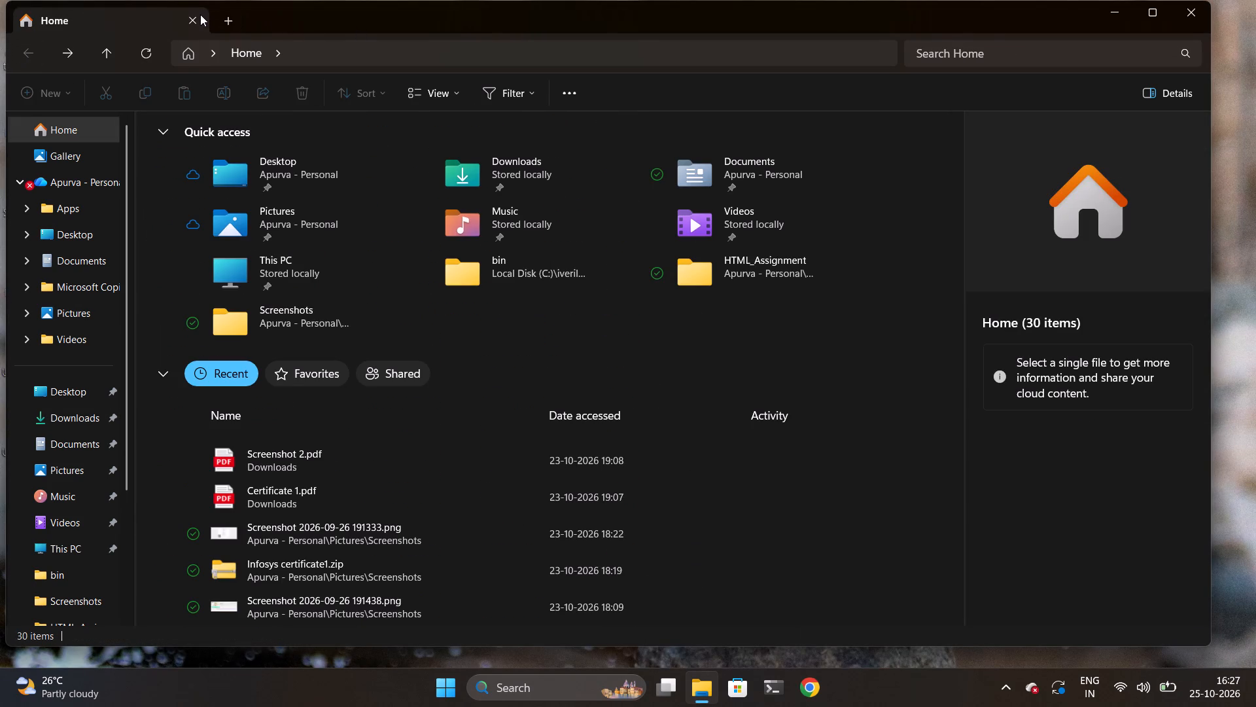
pyautogui.click(200, 14)
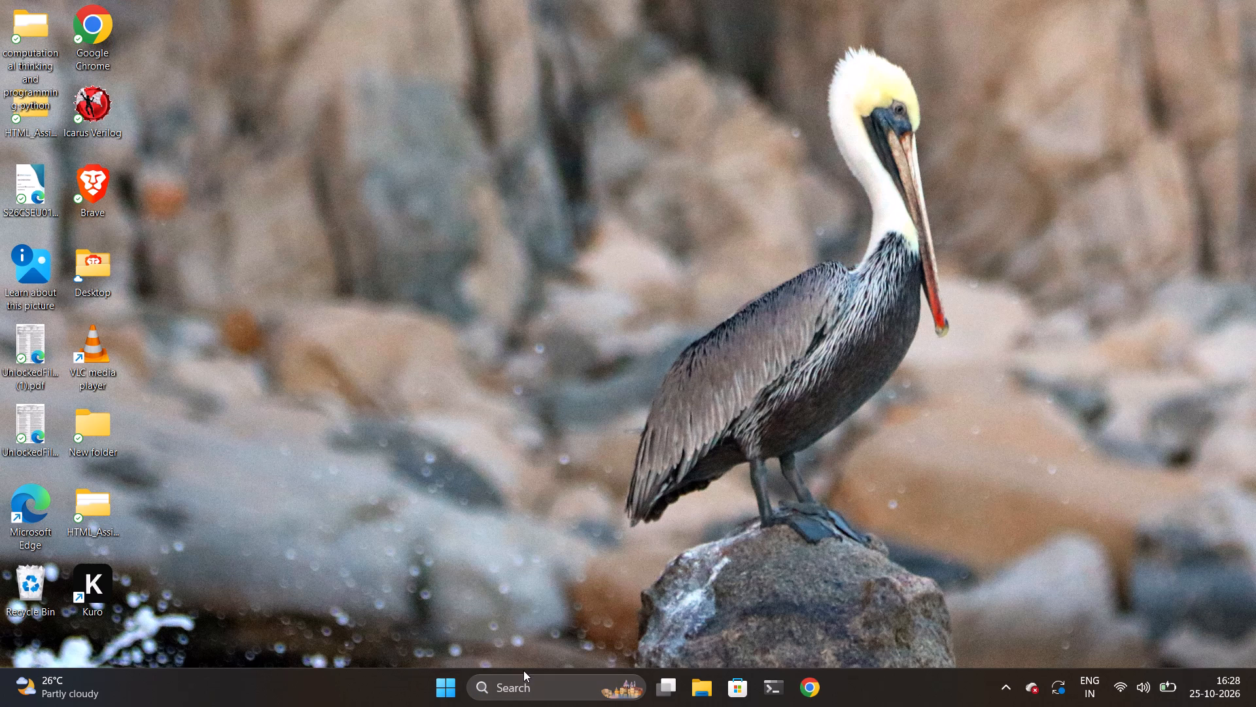
# Launch Word from the desktop, maximize its window, and create a new blank document.
pyautogui.click(510, 680)
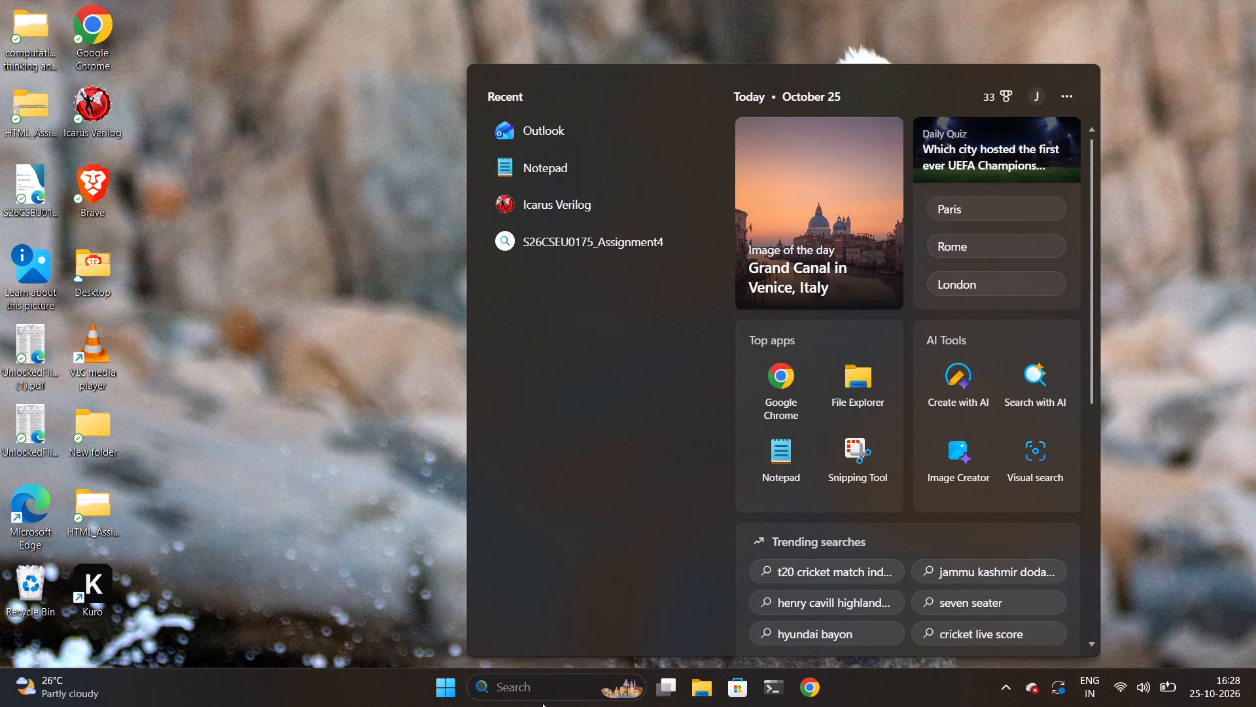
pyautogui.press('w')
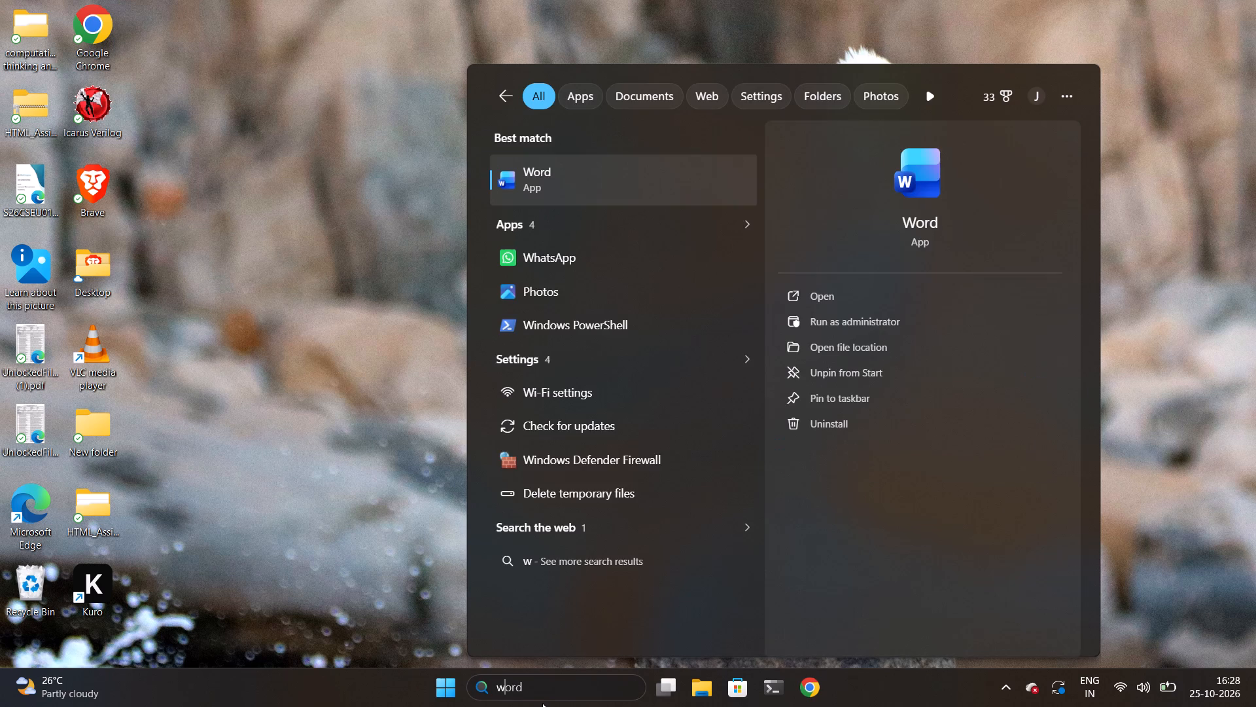
pyautogui.click(584, 161)
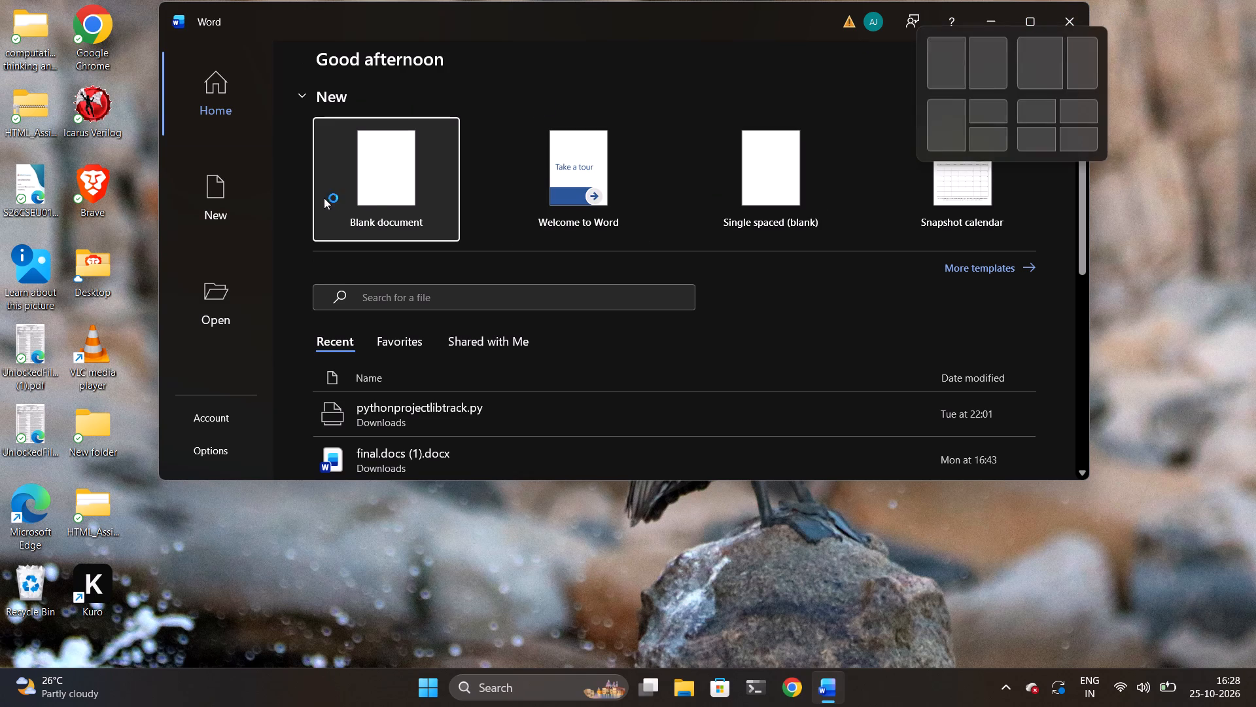
pyautogui.click(1019, 24)
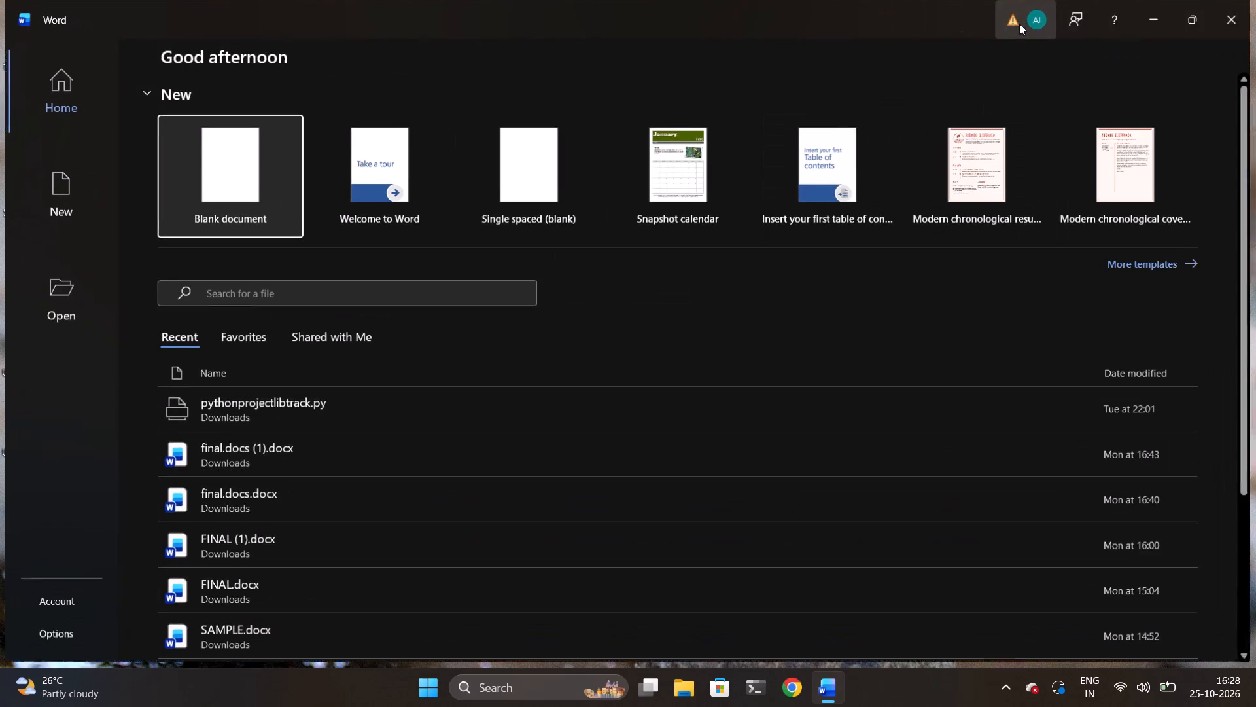
pyautogui.click(228, 186)
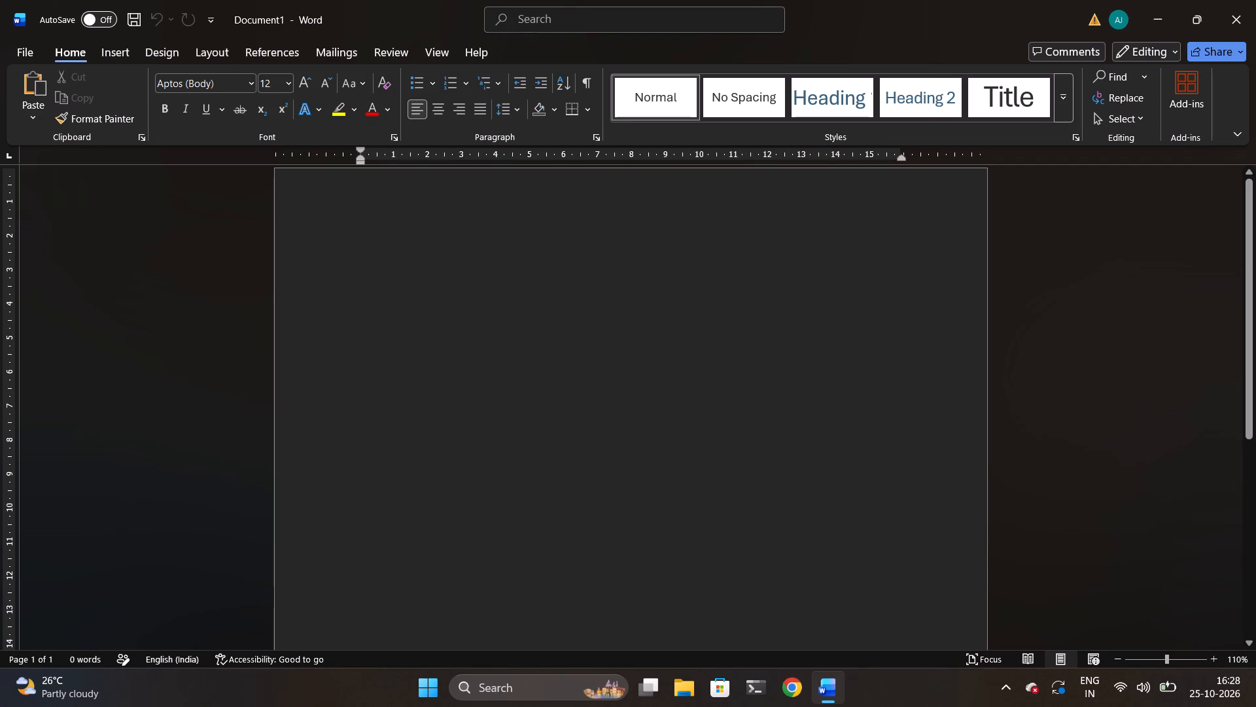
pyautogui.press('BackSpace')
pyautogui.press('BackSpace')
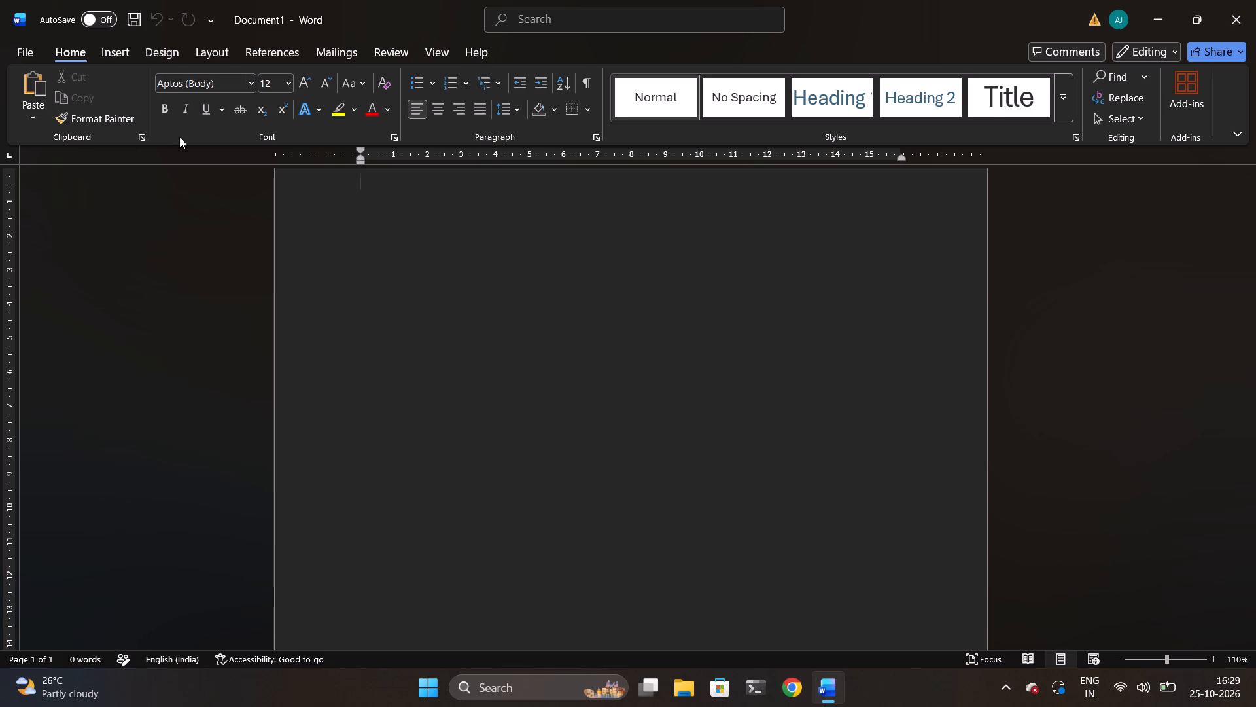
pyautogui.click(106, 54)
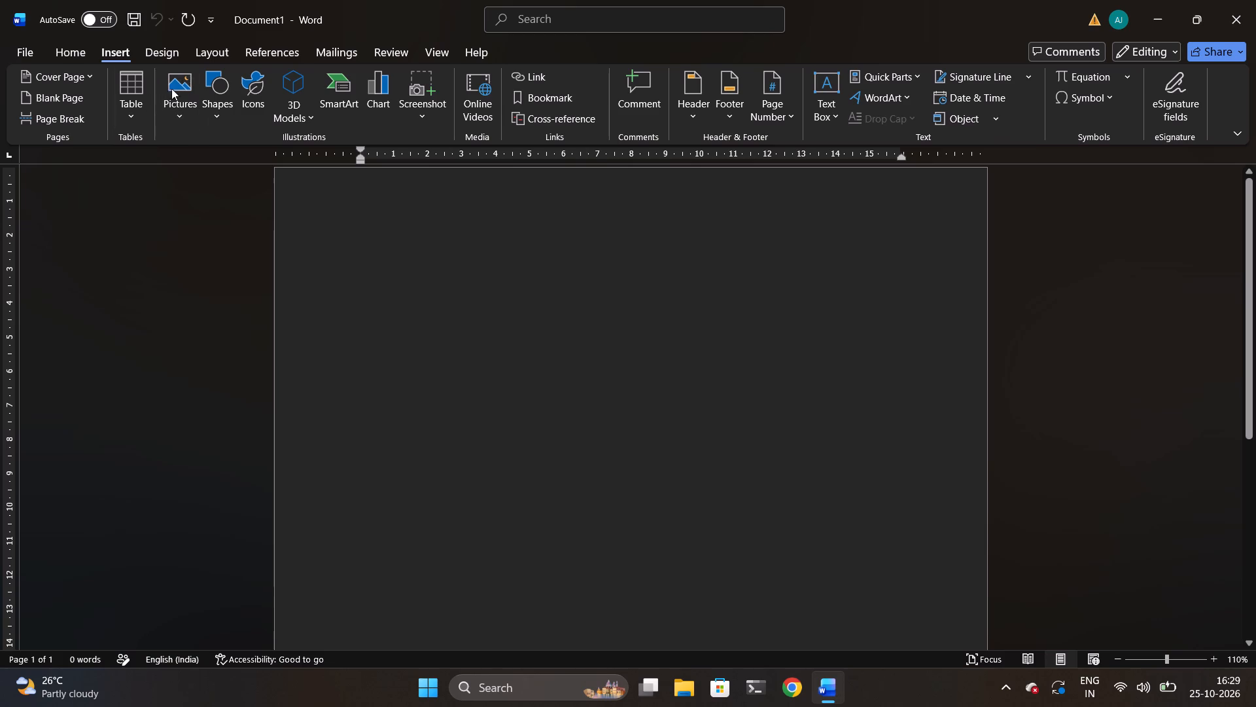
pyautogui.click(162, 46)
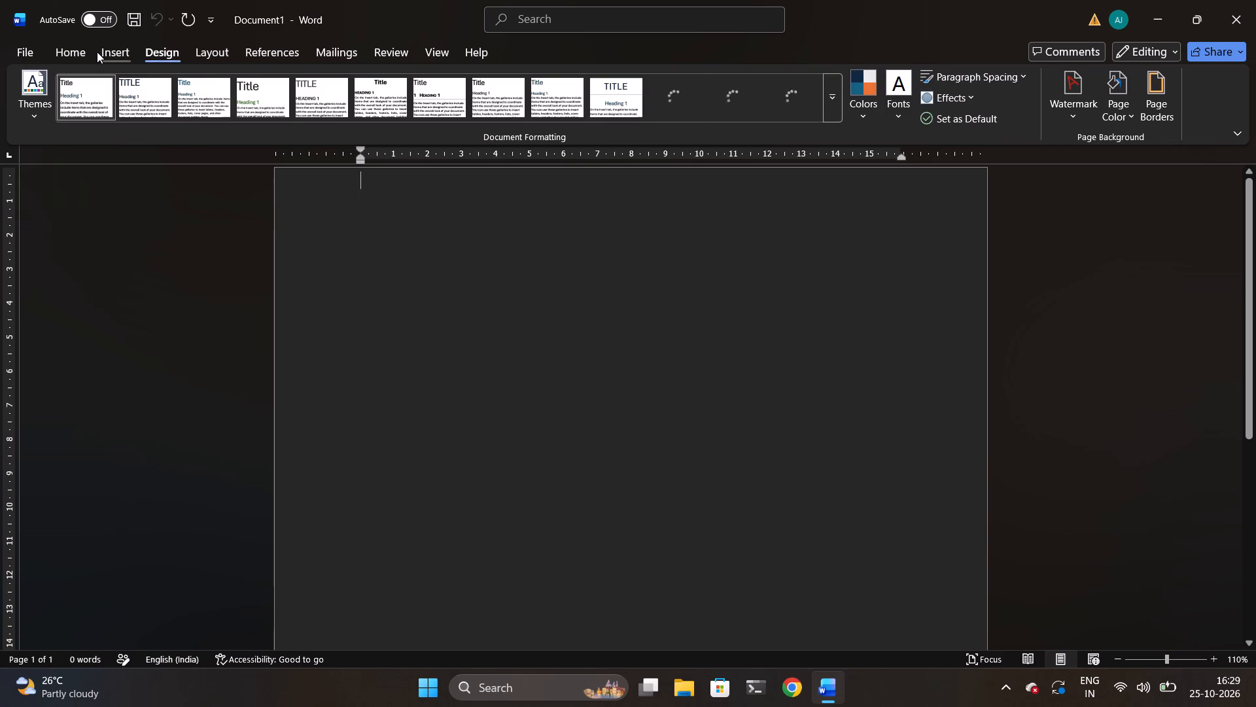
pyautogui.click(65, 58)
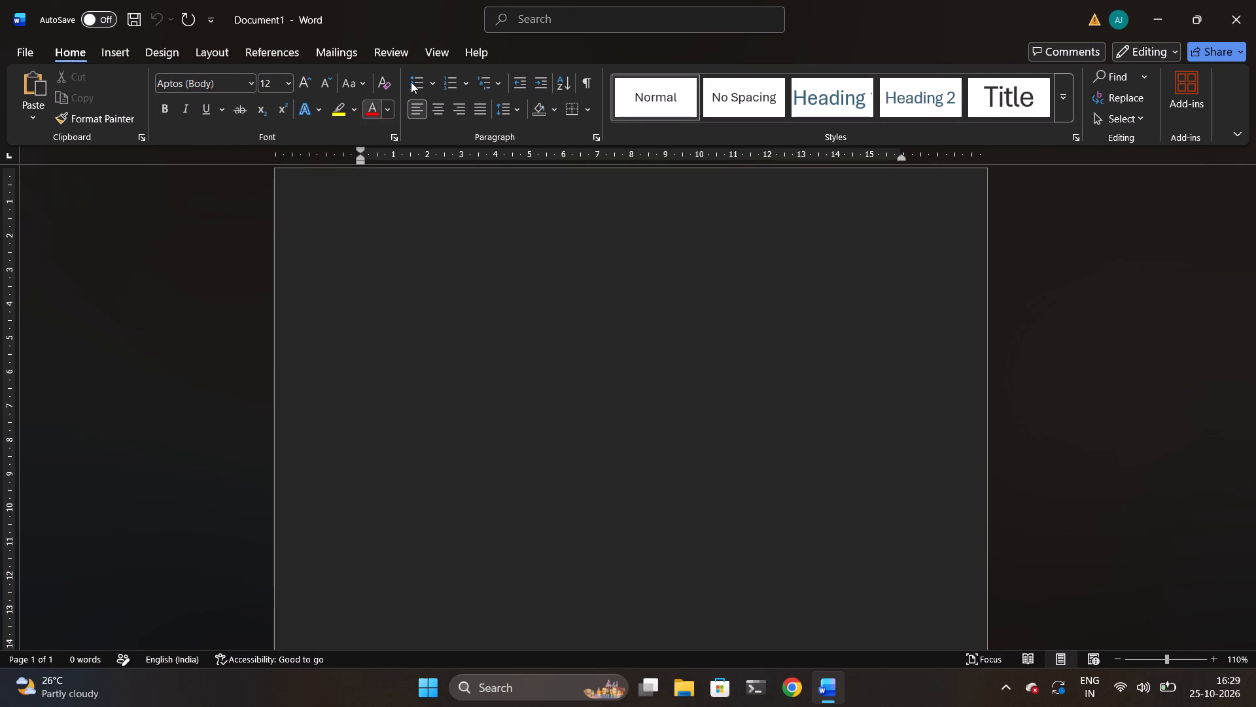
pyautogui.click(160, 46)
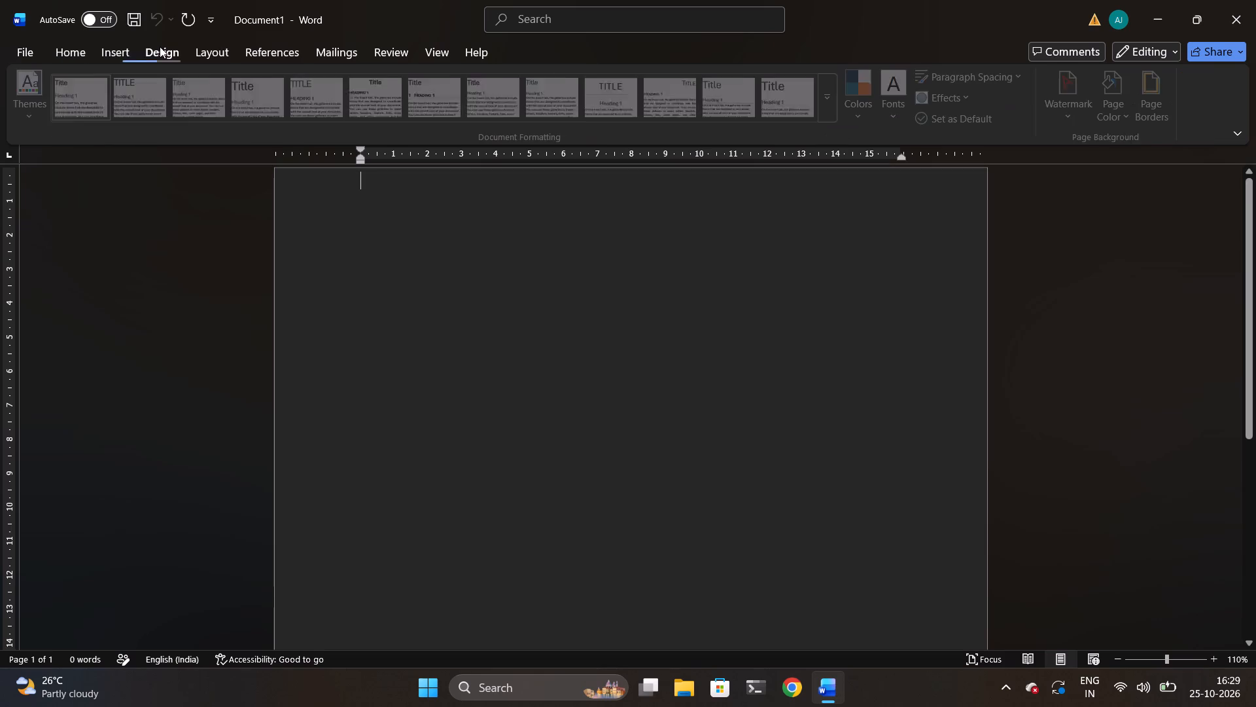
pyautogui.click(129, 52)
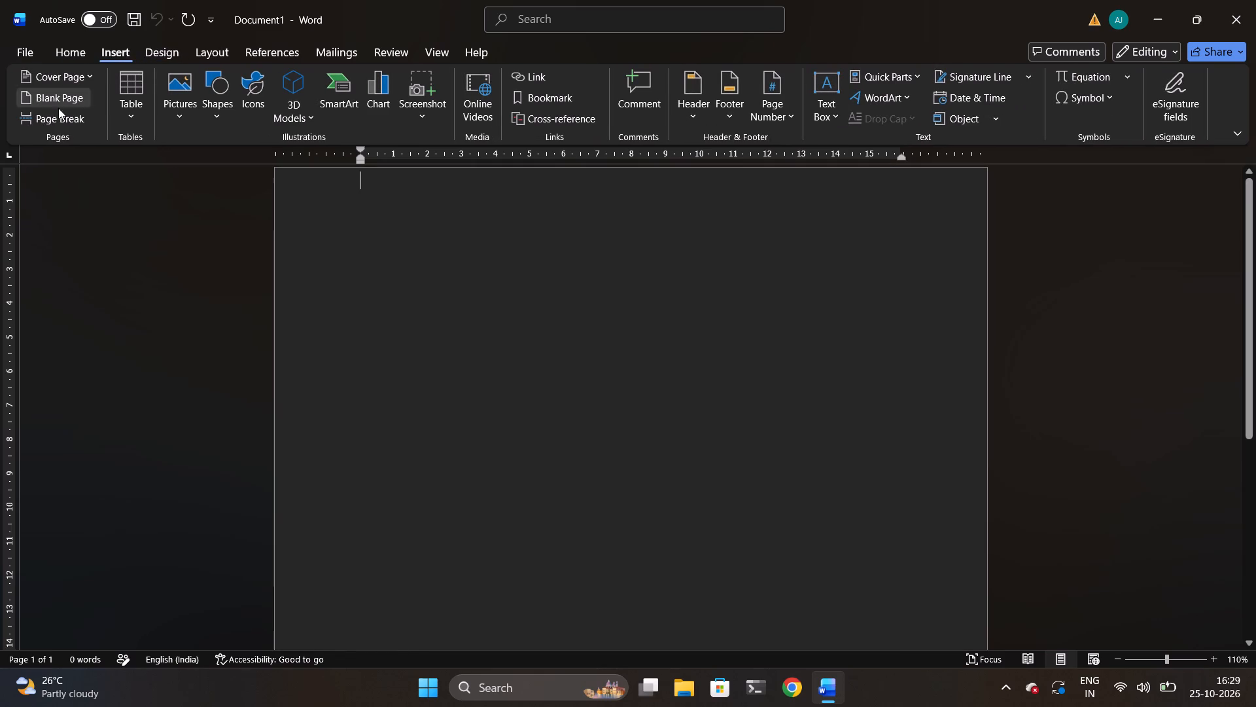
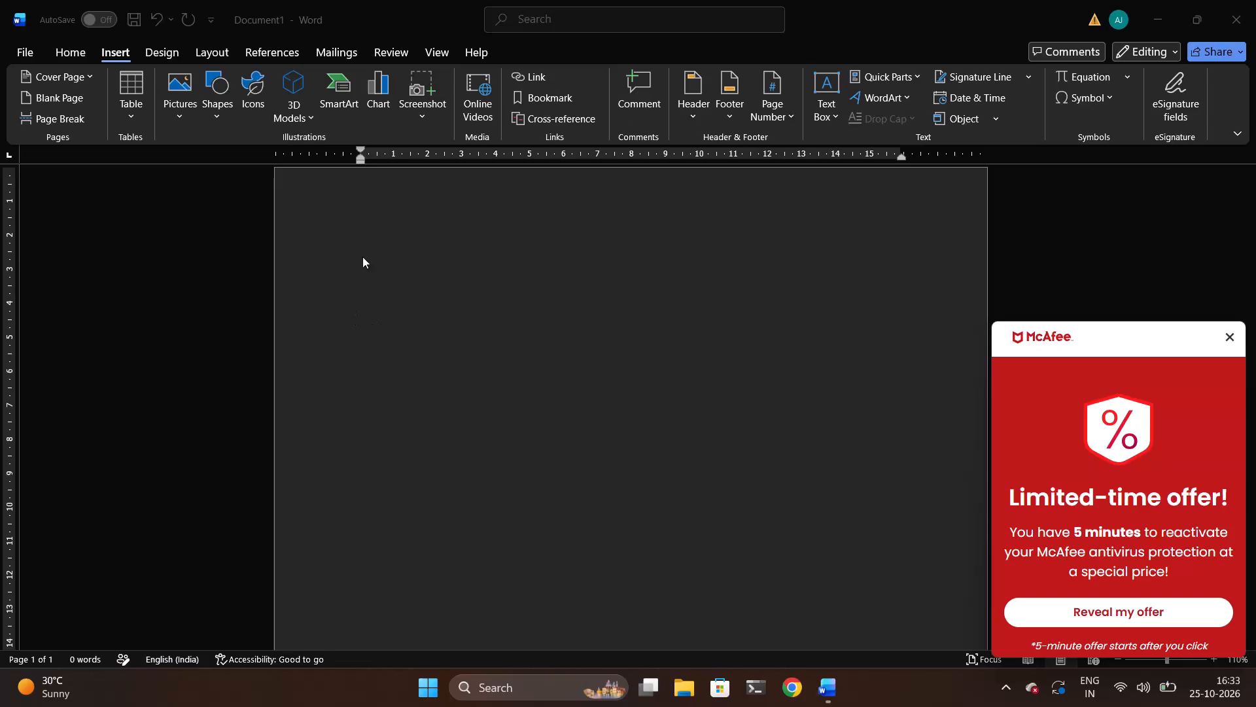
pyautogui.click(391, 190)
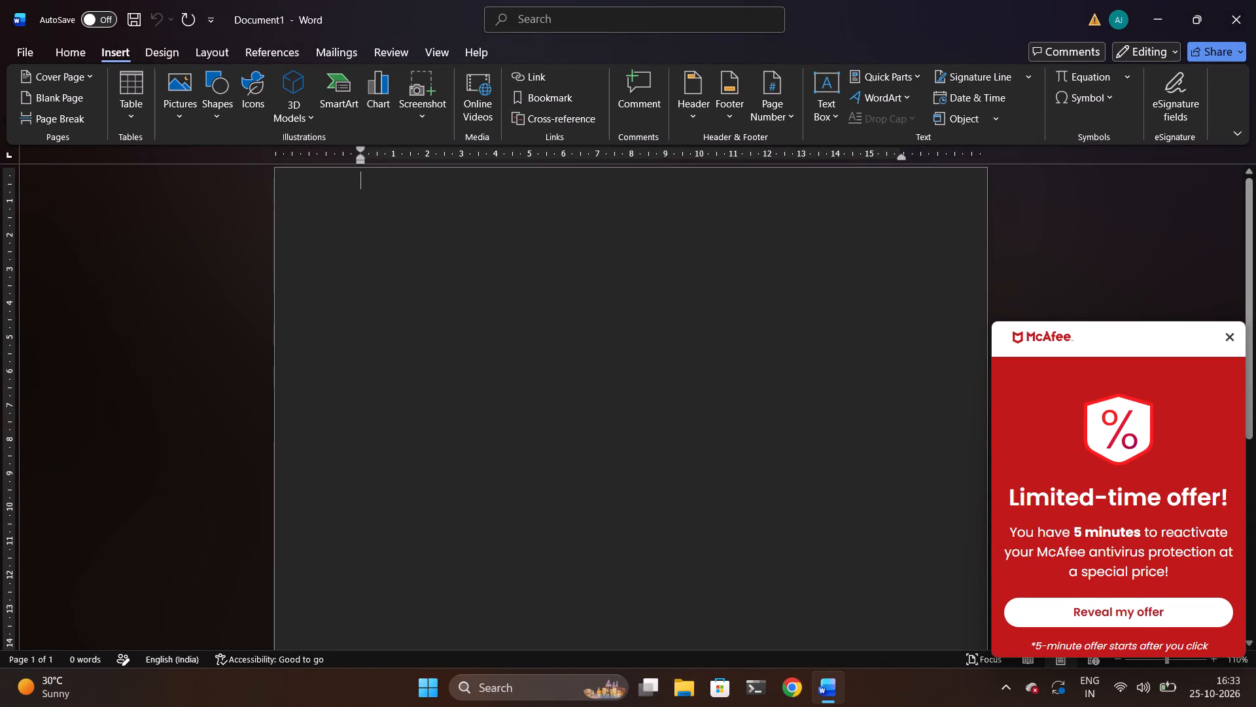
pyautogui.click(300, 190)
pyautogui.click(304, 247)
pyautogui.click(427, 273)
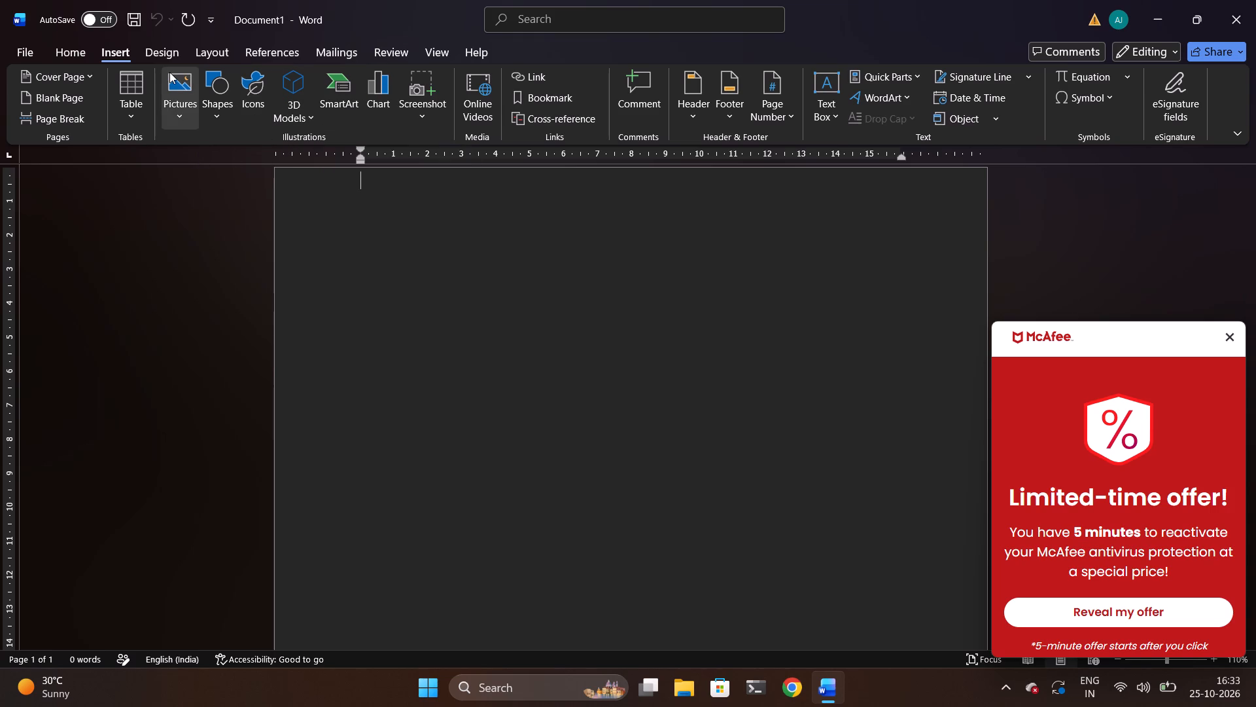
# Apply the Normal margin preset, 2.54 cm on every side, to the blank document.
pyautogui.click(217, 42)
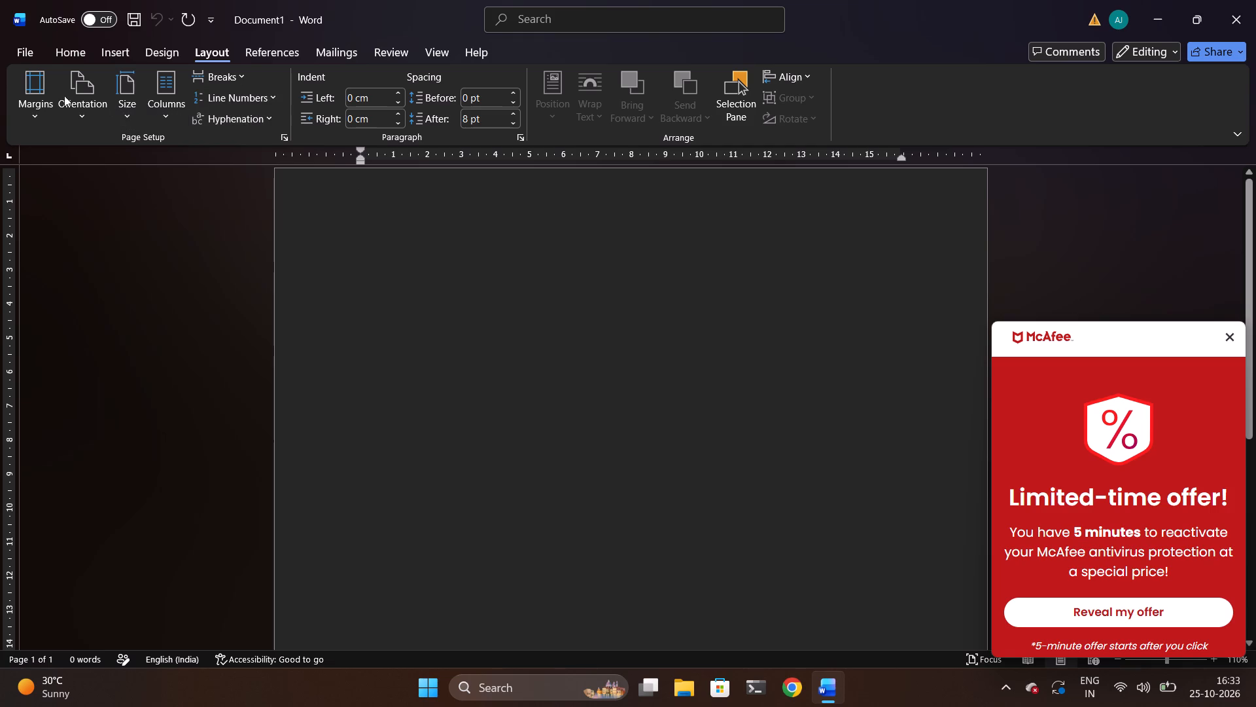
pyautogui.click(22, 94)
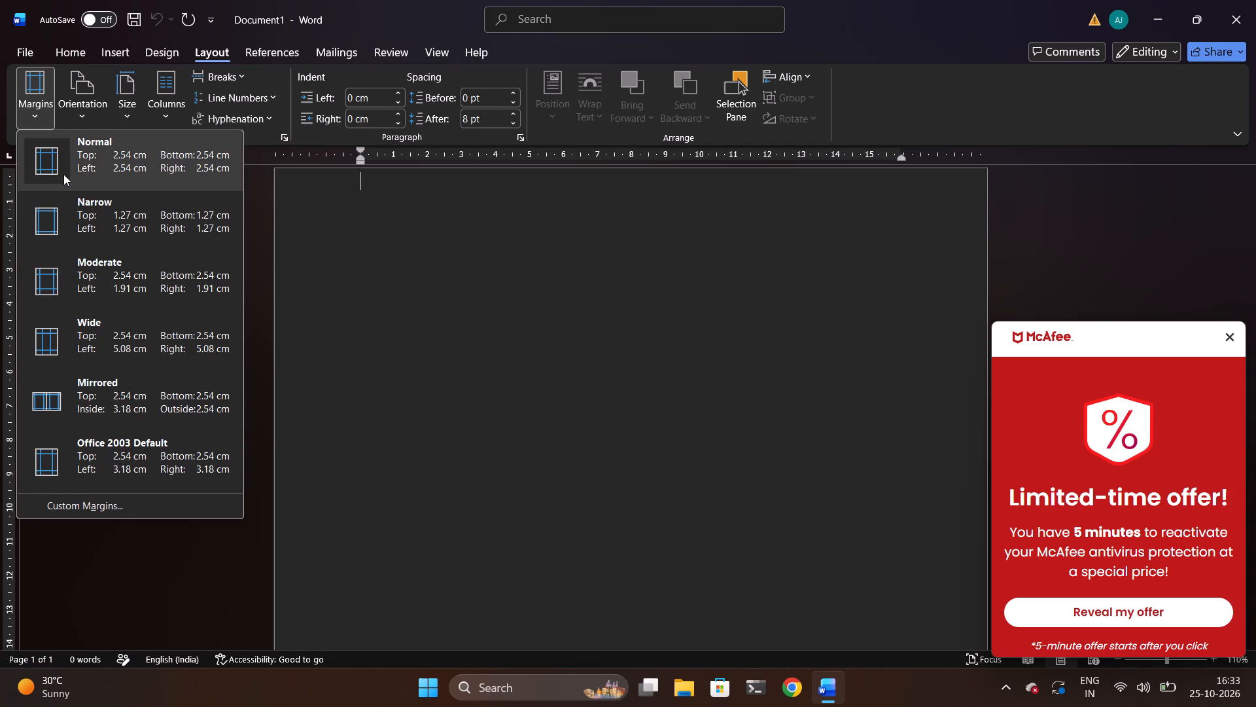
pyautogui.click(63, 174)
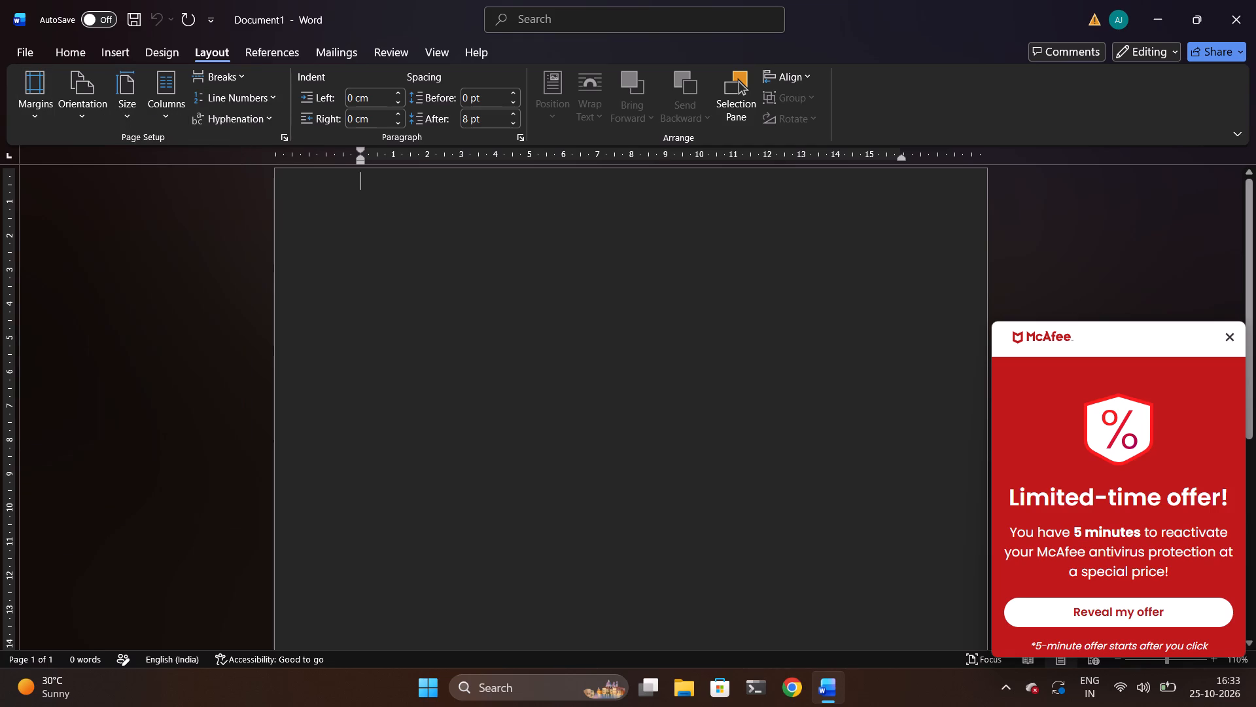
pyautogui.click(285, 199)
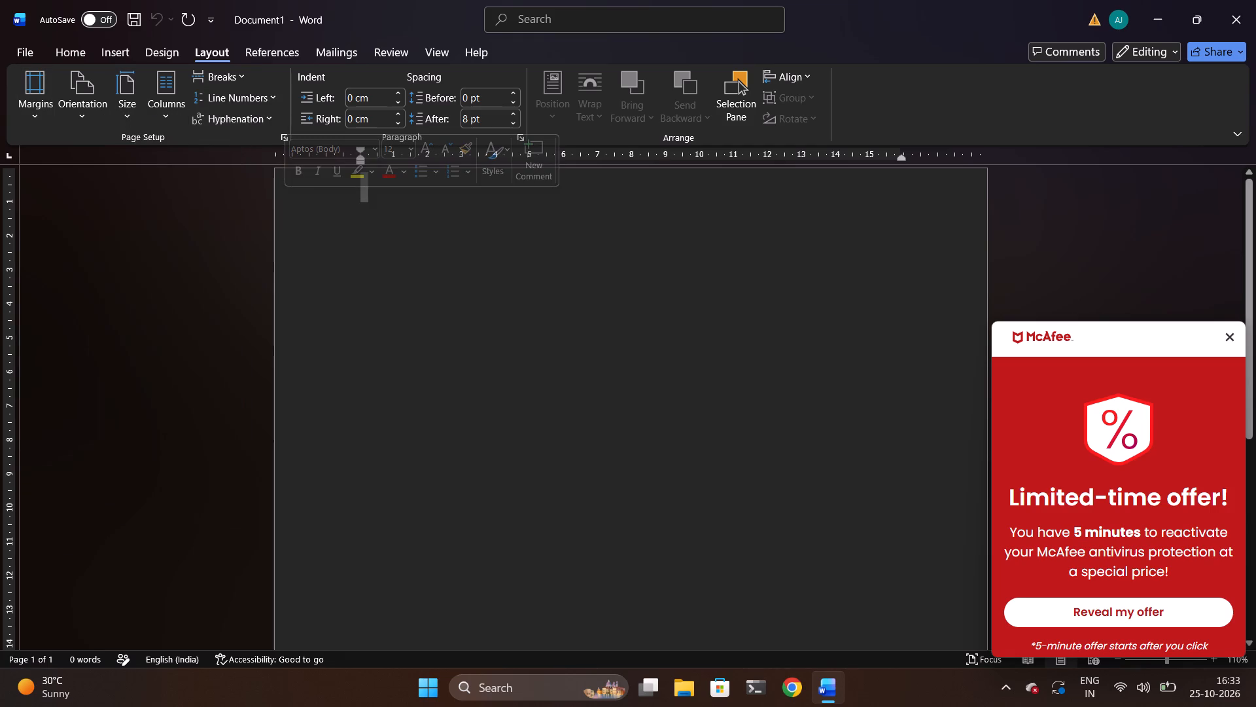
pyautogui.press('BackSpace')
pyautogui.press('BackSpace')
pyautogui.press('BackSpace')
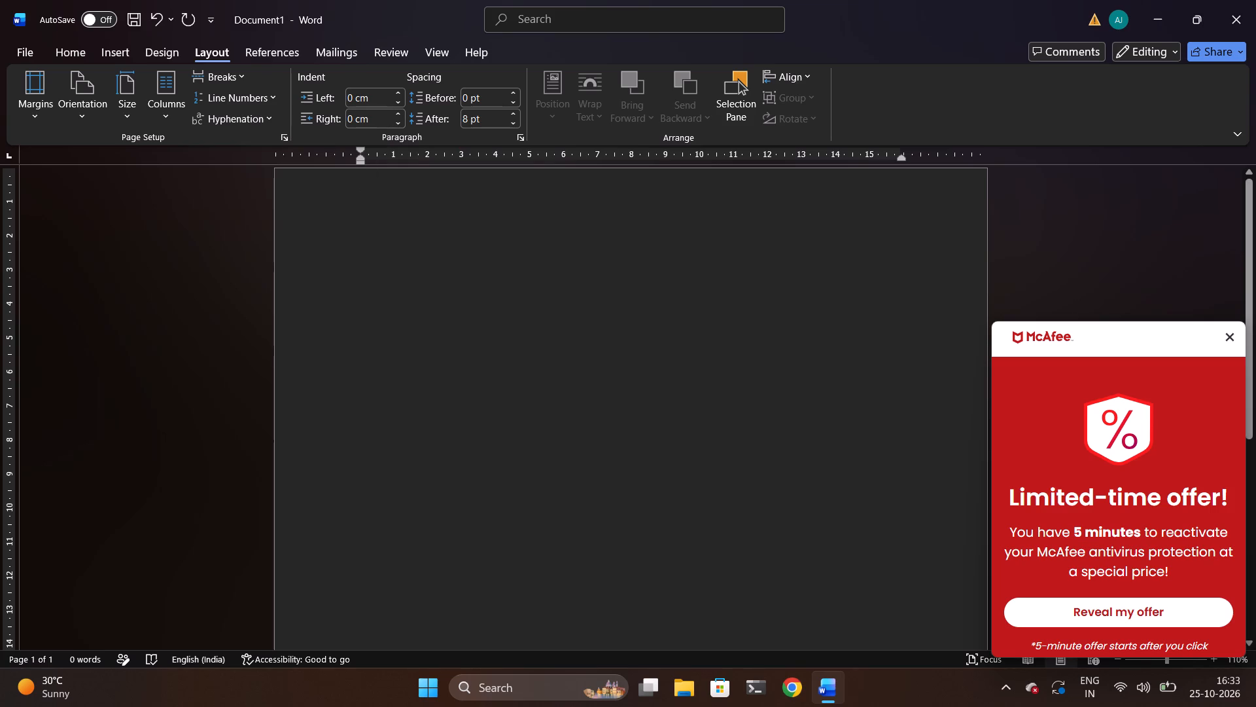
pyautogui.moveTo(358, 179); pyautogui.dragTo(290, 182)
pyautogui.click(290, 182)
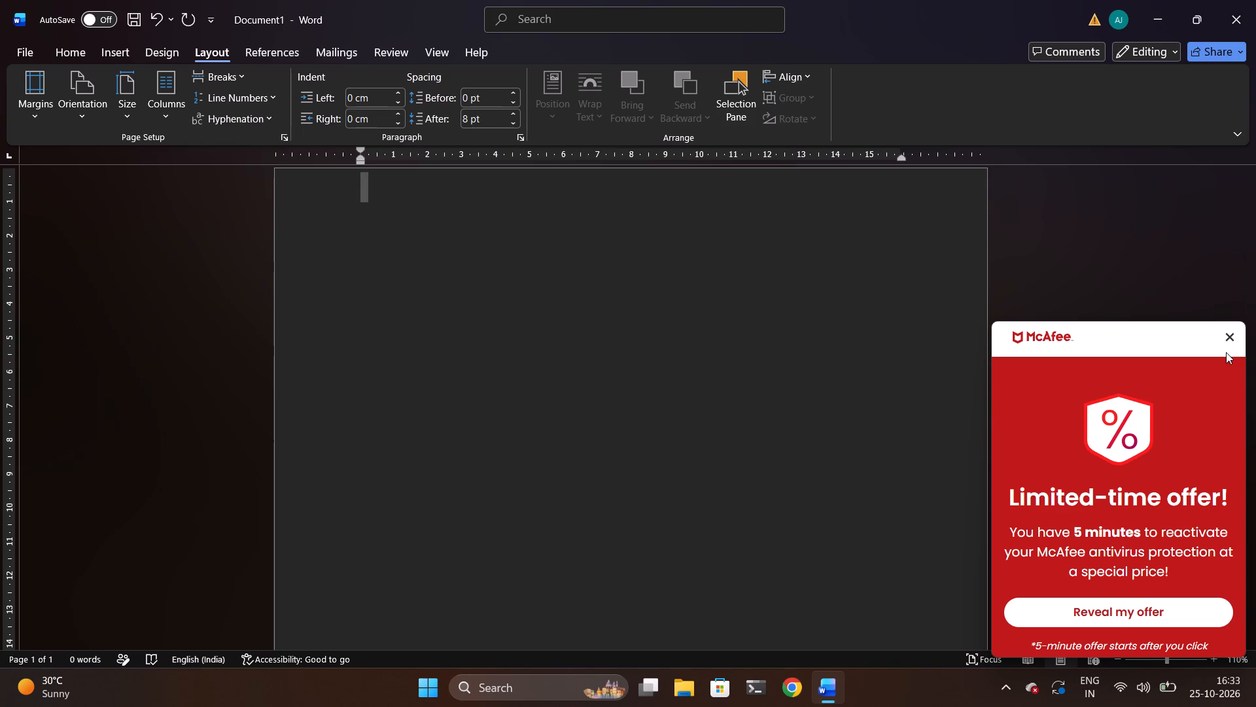
# Dismiss the McAfee limited-time offer pop-up covering the document window.
pyautogui.click(1227, 329)
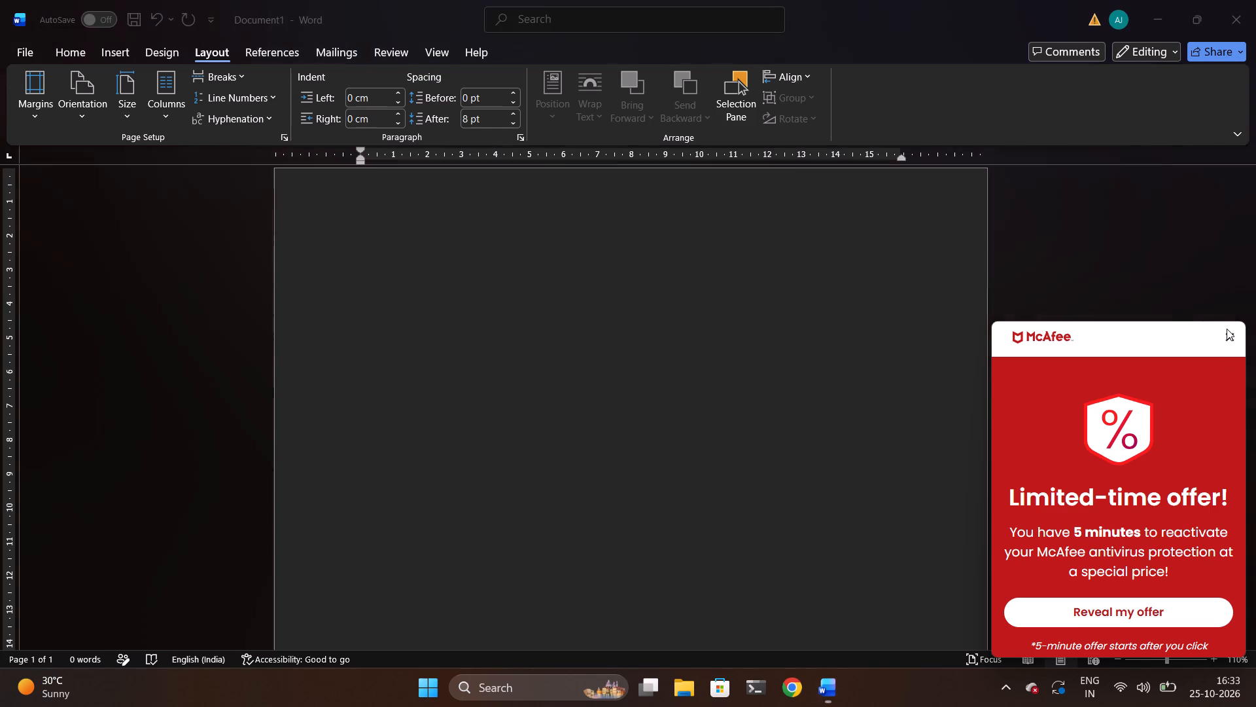
pyautogui.click(1231, 338)
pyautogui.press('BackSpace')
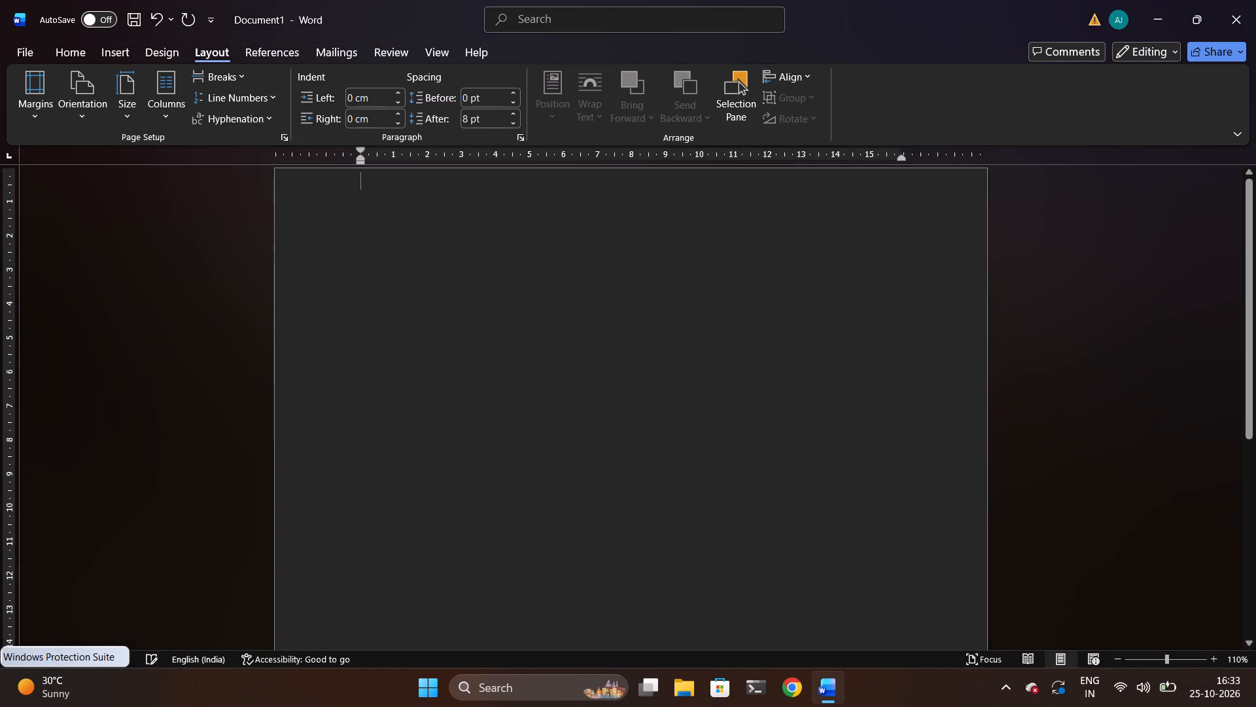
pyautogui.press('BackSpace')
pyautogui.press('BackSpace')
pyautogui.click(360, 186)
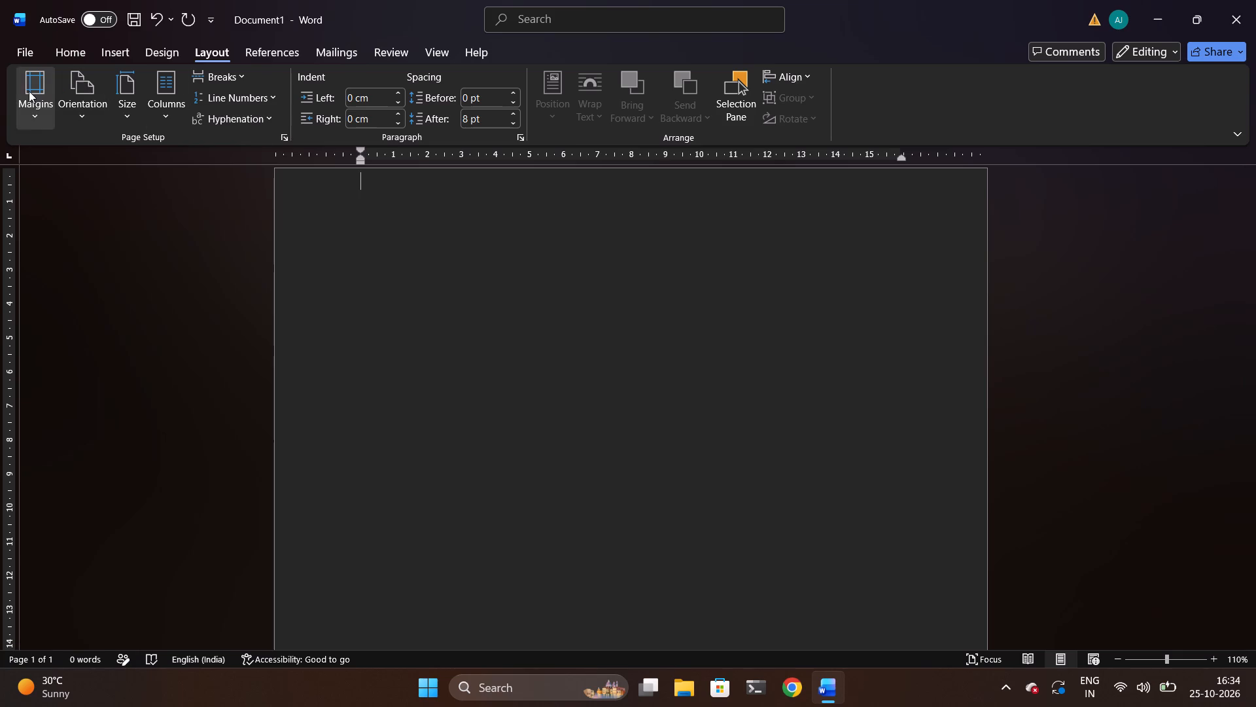
# Set the page margins to the Narrow preset, 1.27 cm on every side.
pyautogui.click(27, 89)
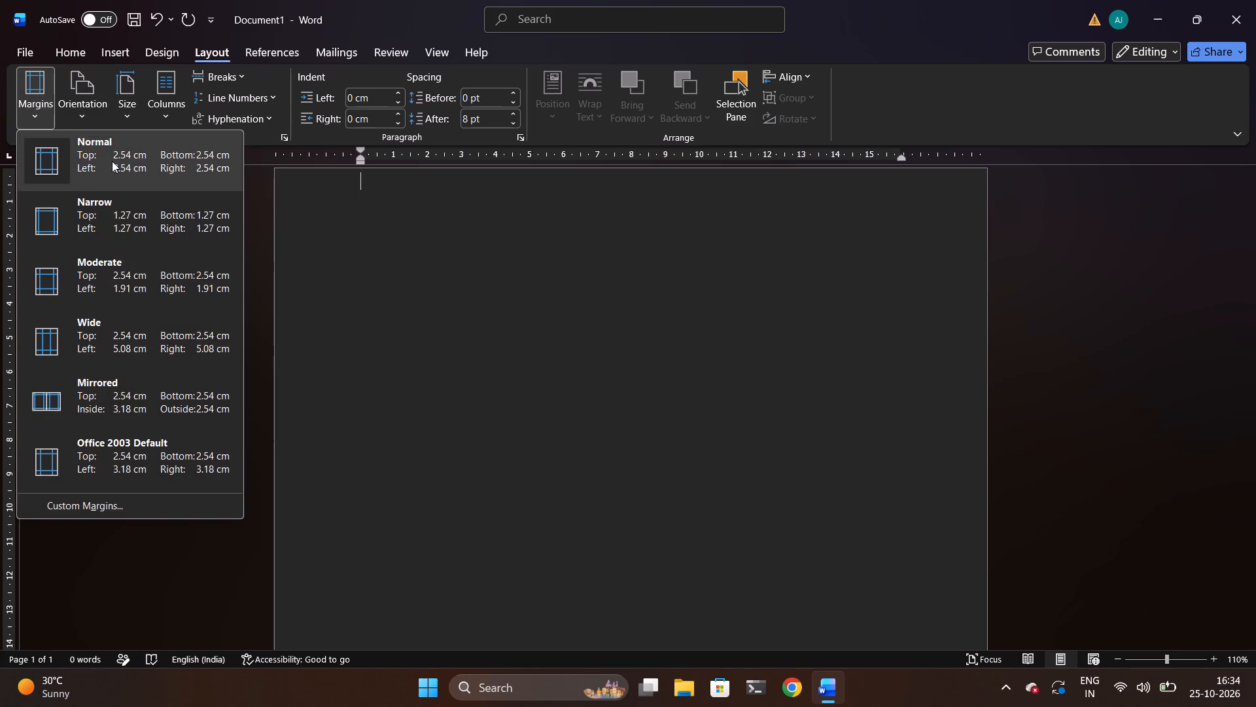
pyautogui.click(142, 132)
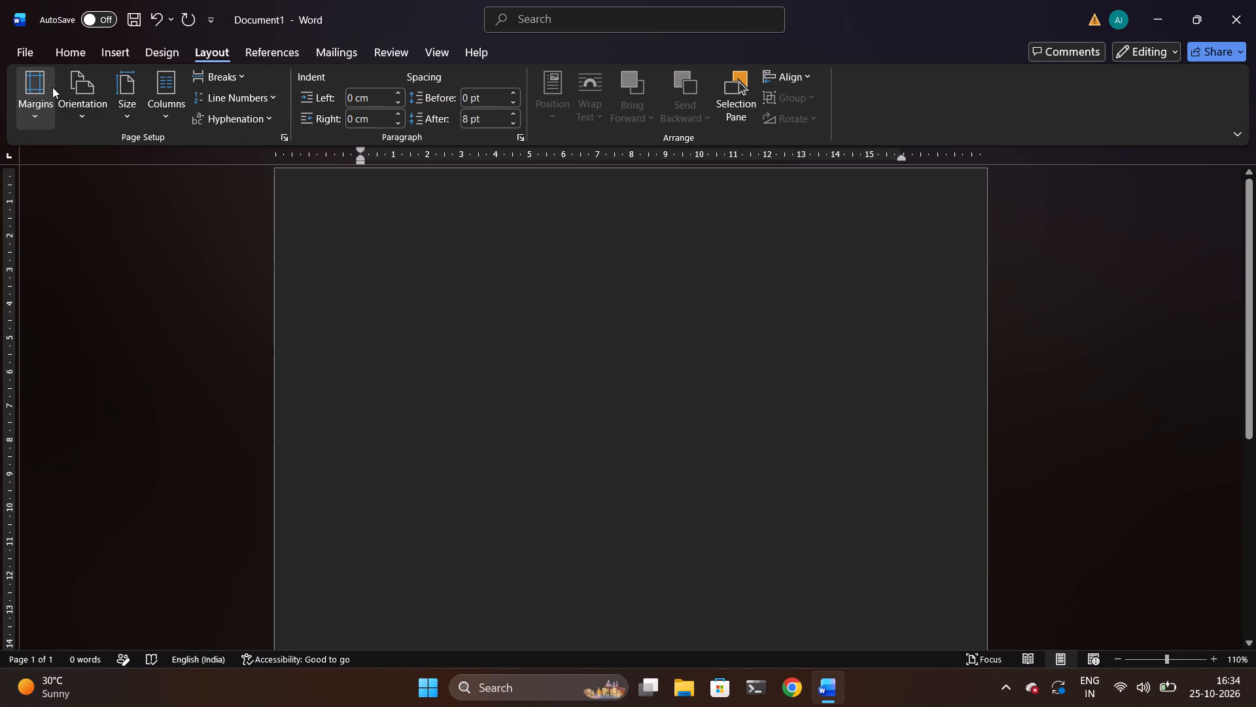
pyautogui.click(43, 87)
pyautogui.click(41, 220)
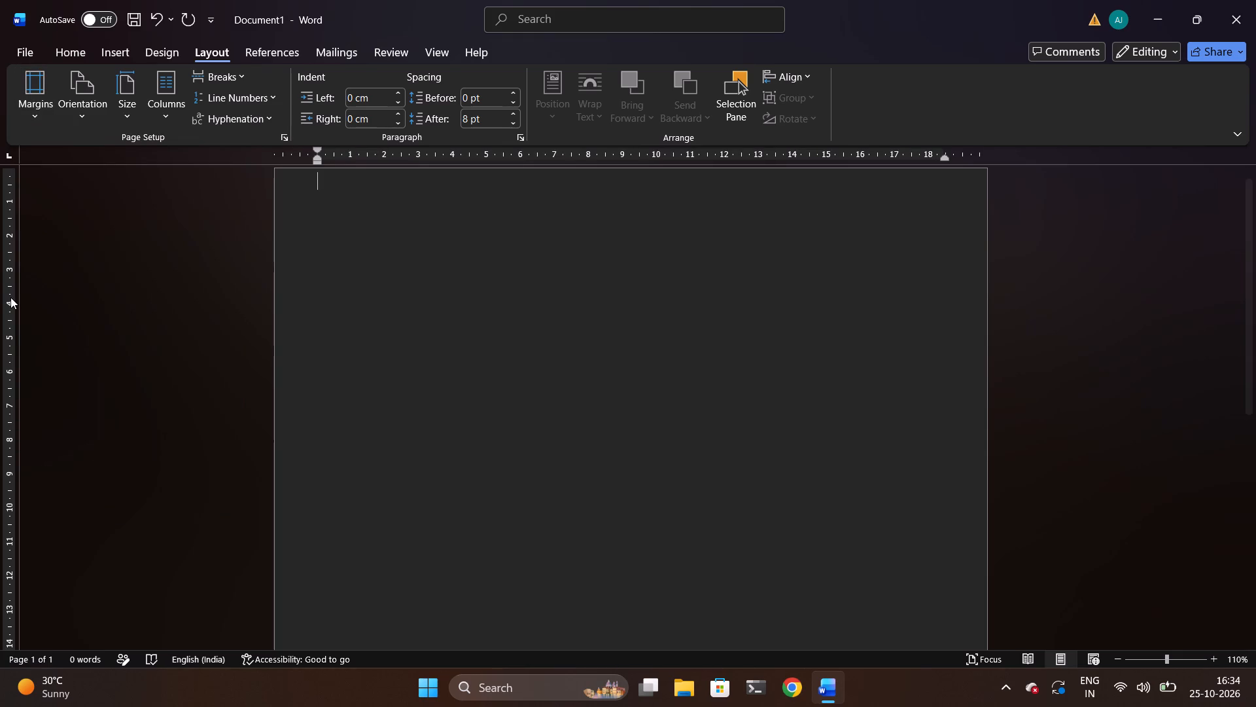
# Insert one empty paragraph at the top of the page, leaving the cursor on the second line.
pyautogui.press('Return')
pyautogui.press('BackSpace')
pyautogui.press('Return')
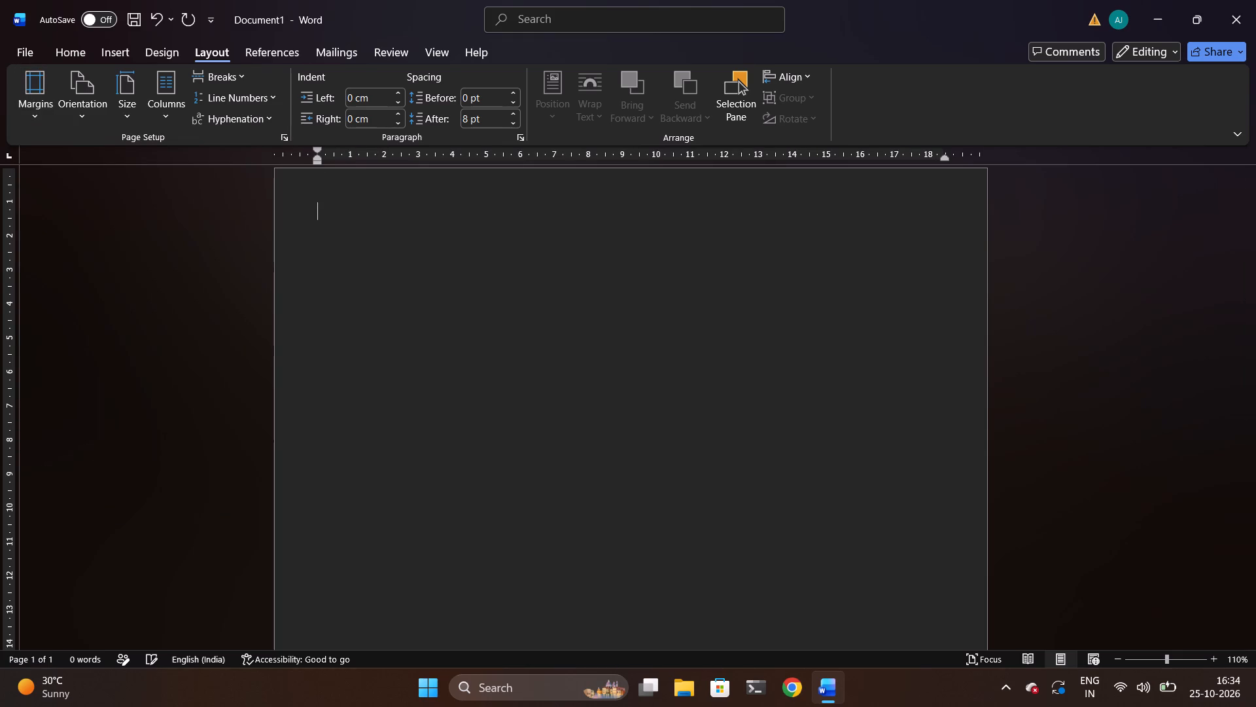
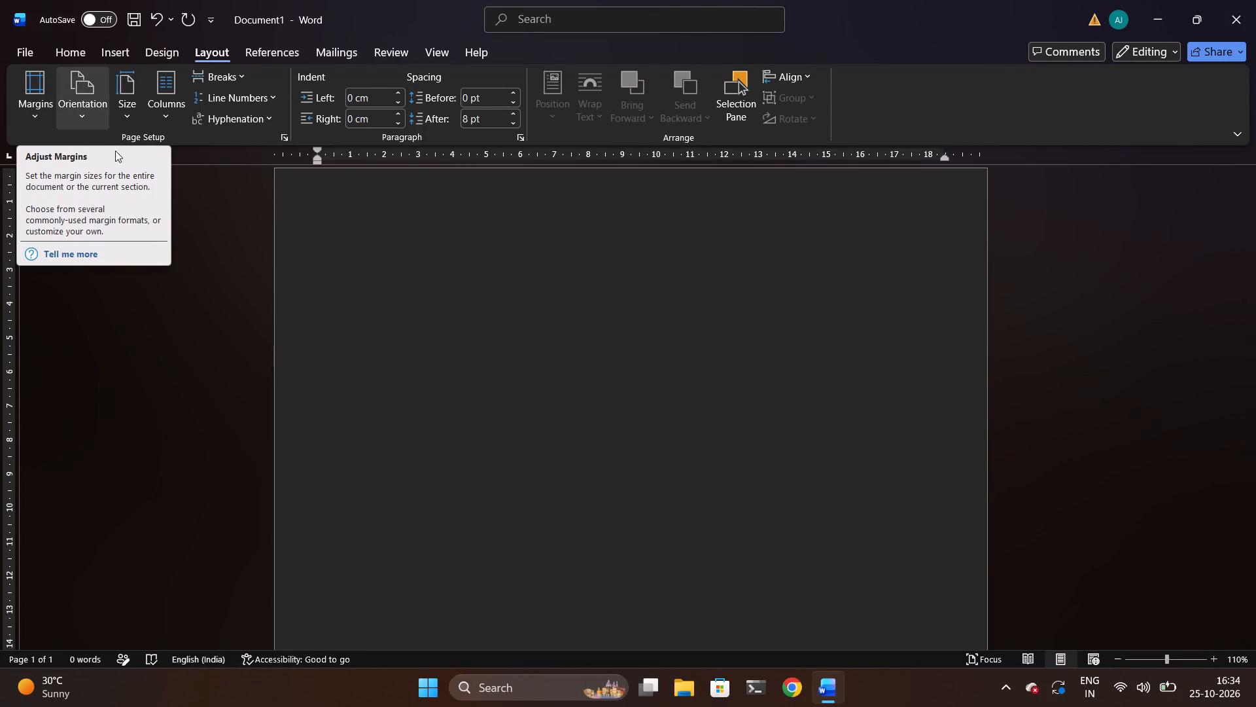
# Apply the Narrow margin preset again, 1.27 cm on every side, to the blank document.
pyautogui.click(33, 92)
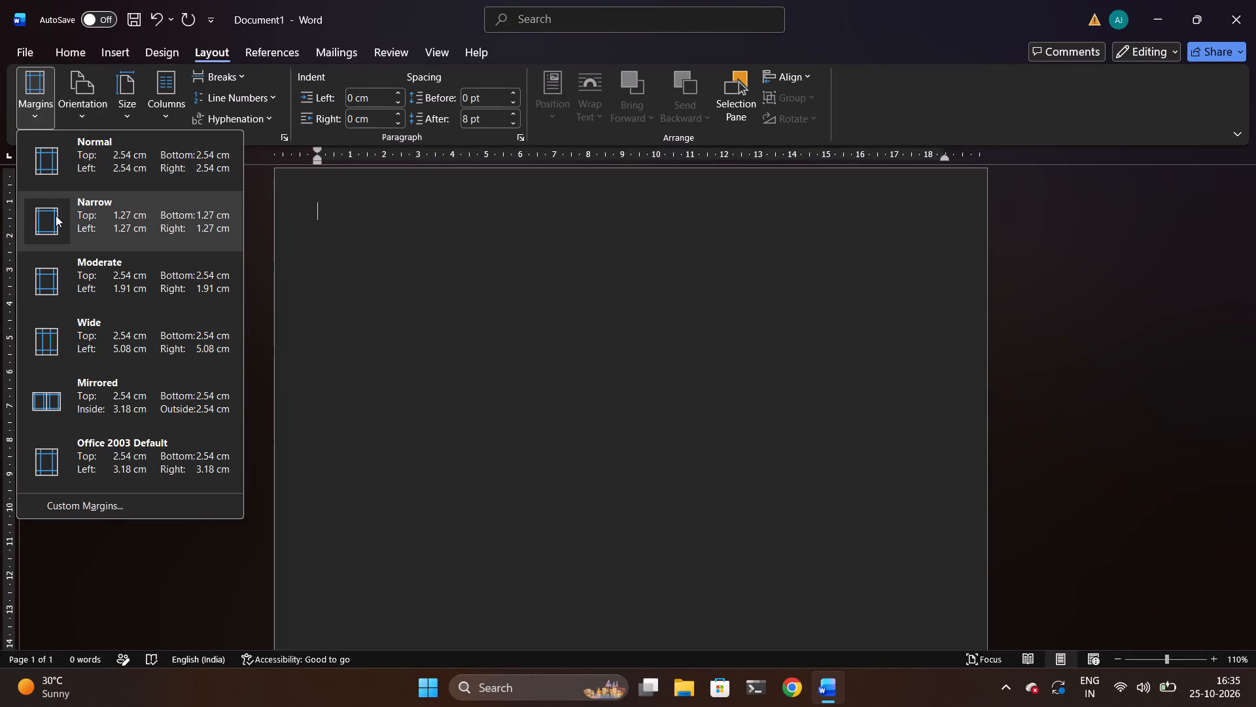
pyautogui.click(56, 215)
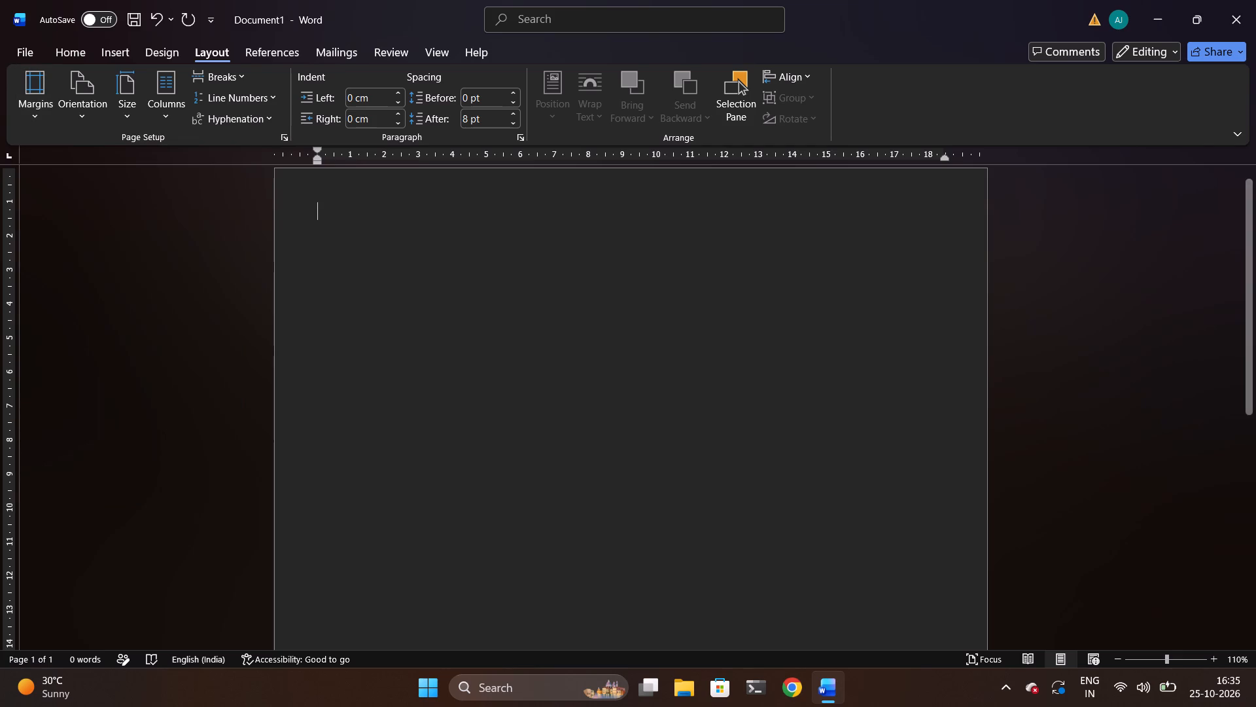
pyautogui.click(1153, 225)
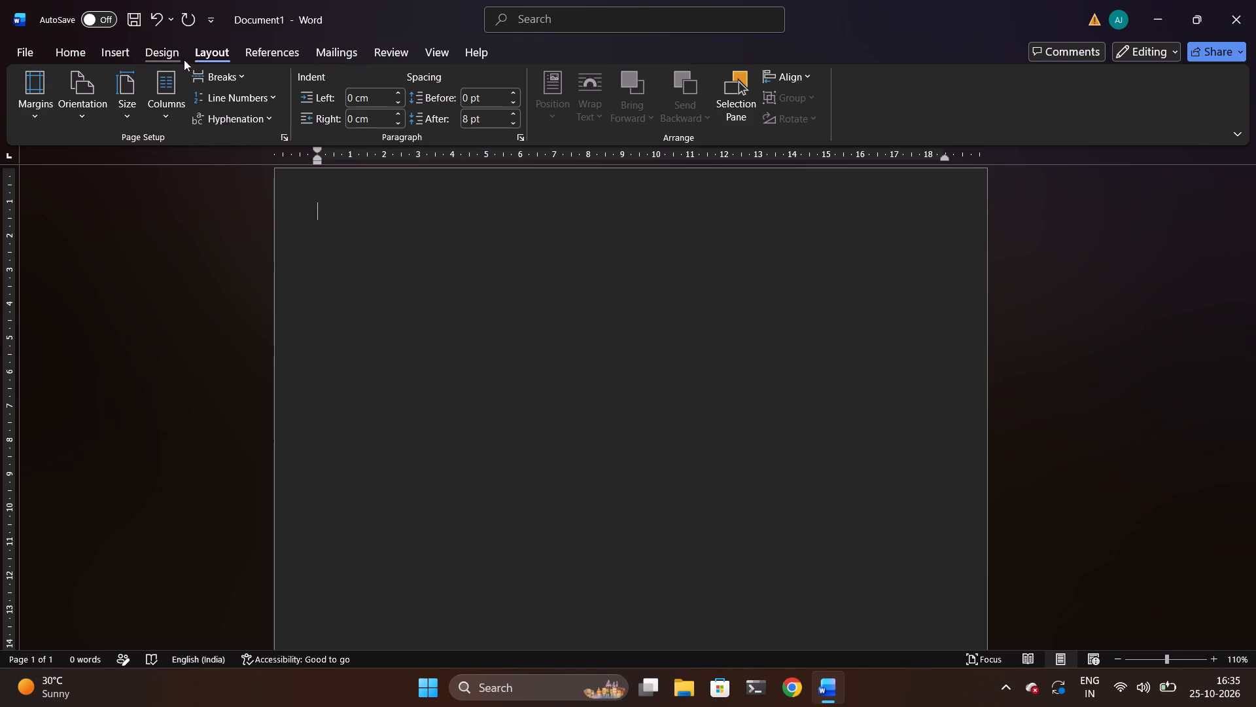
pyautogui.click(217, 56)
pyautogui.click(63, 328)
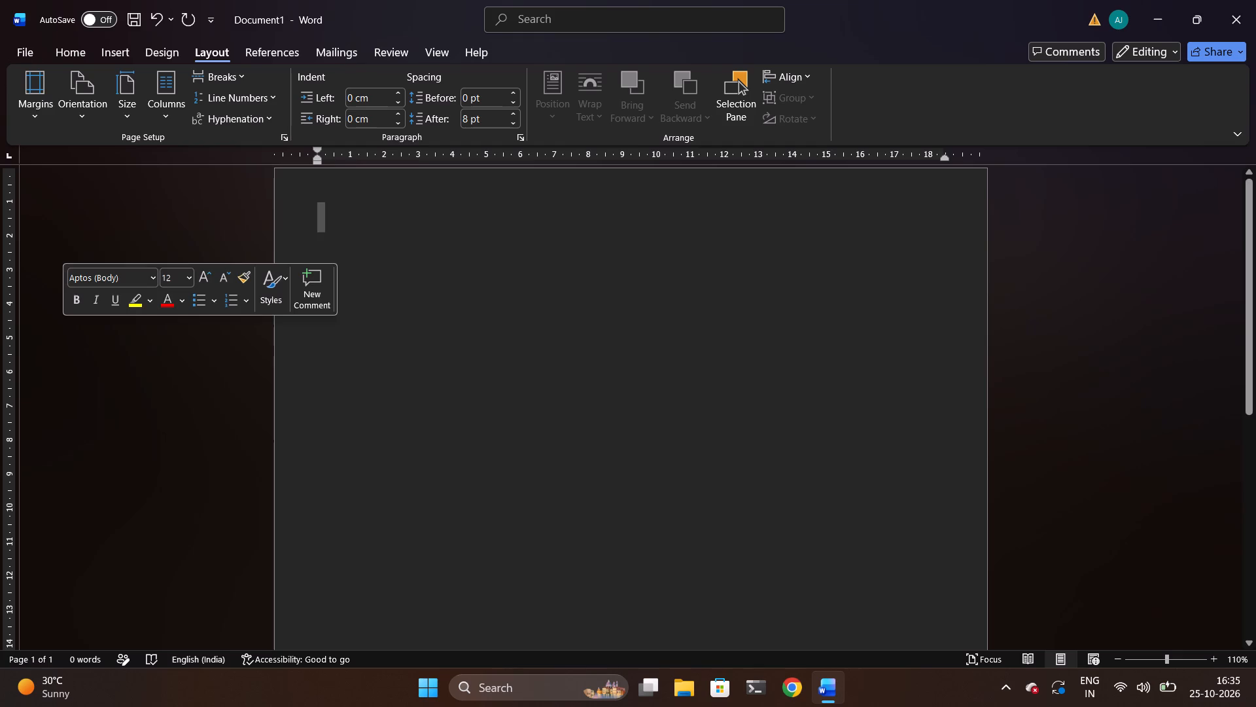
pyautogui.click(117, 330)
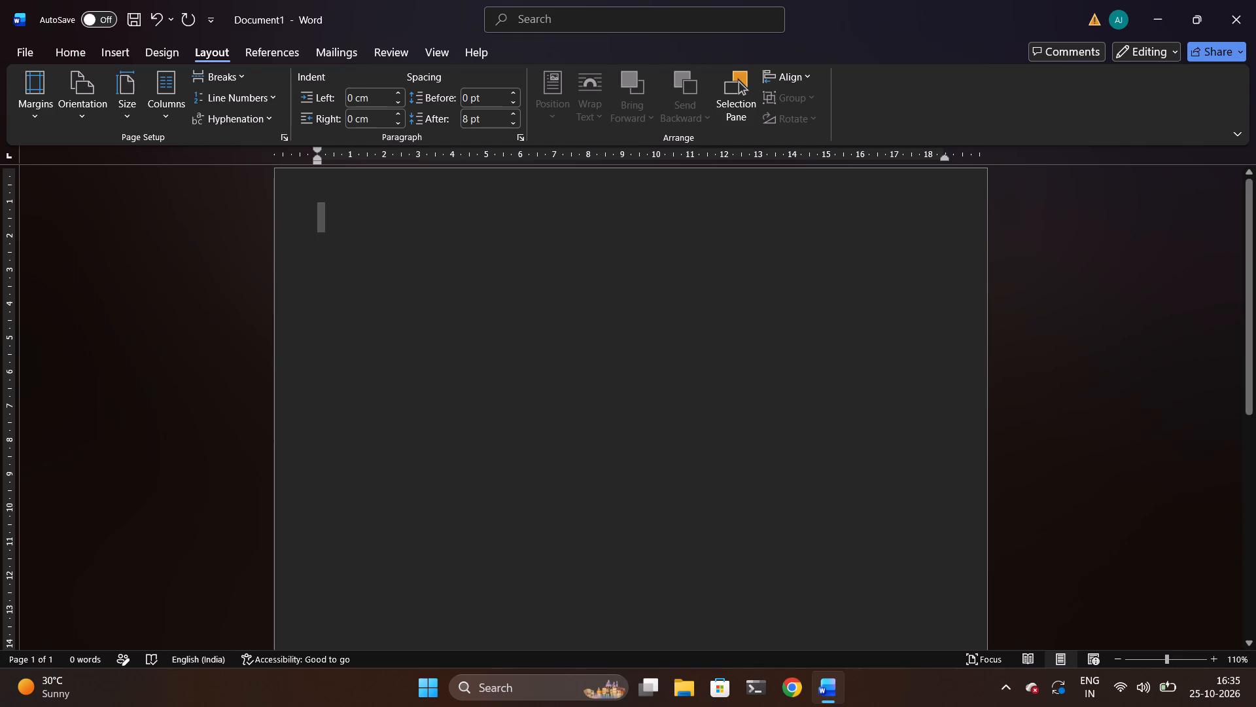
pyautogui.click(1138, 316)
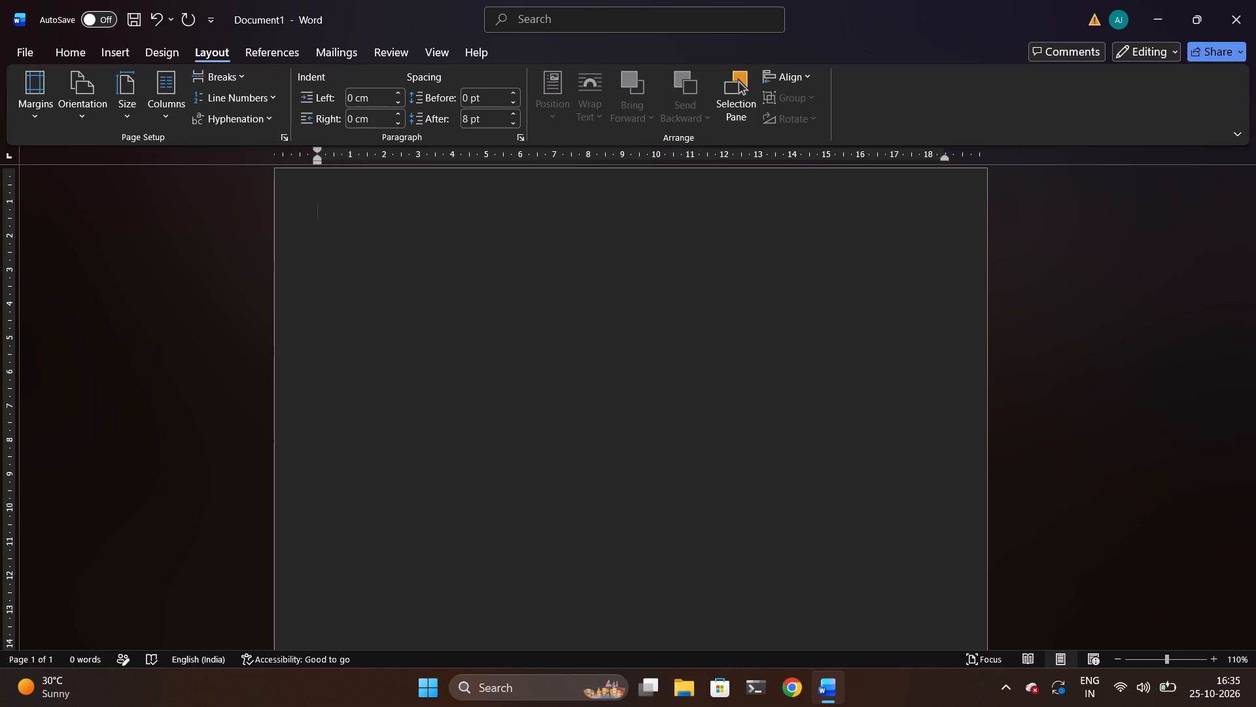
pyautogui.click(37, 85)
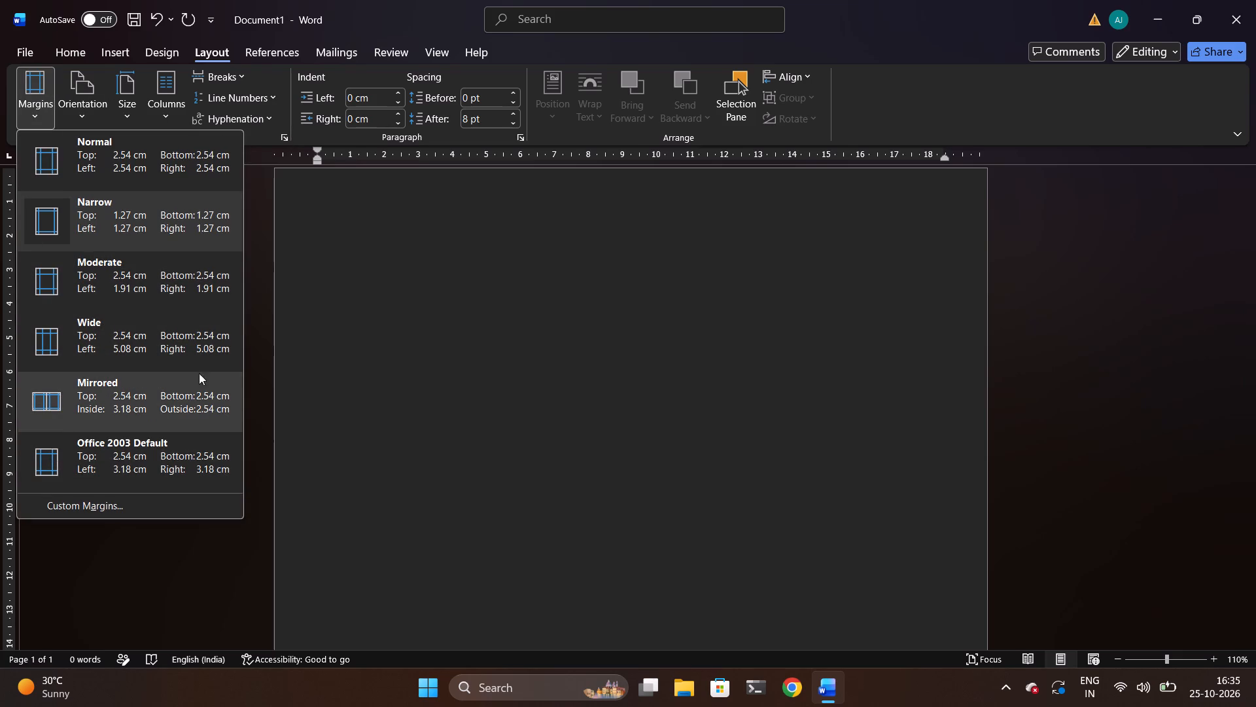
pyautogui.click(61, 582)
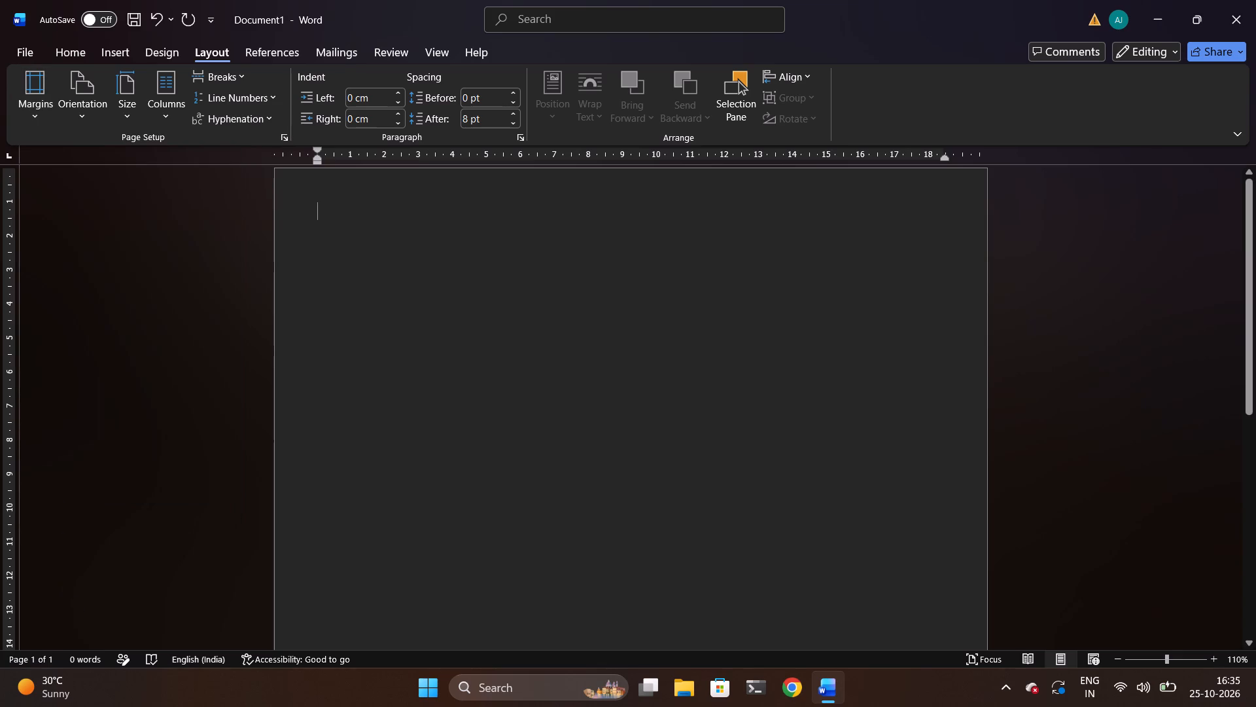
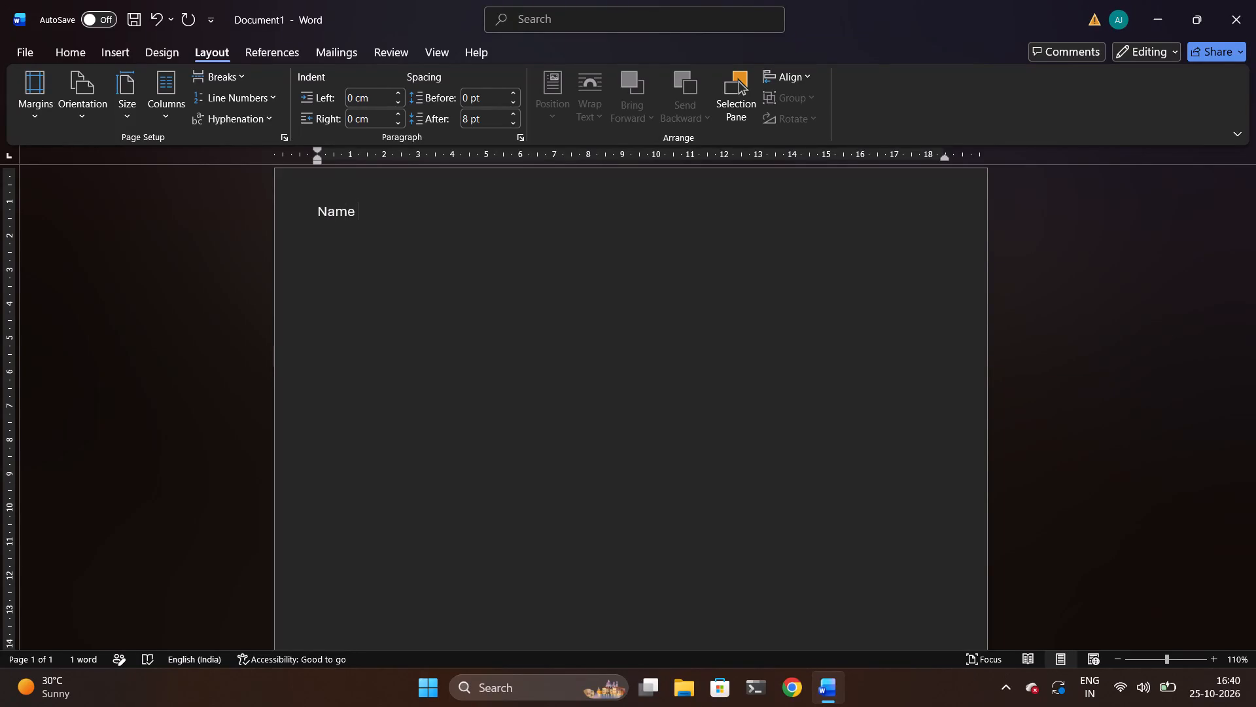
# Complete the "Name:" line with the student's full name, leaving no space before the colon, and start a new line.
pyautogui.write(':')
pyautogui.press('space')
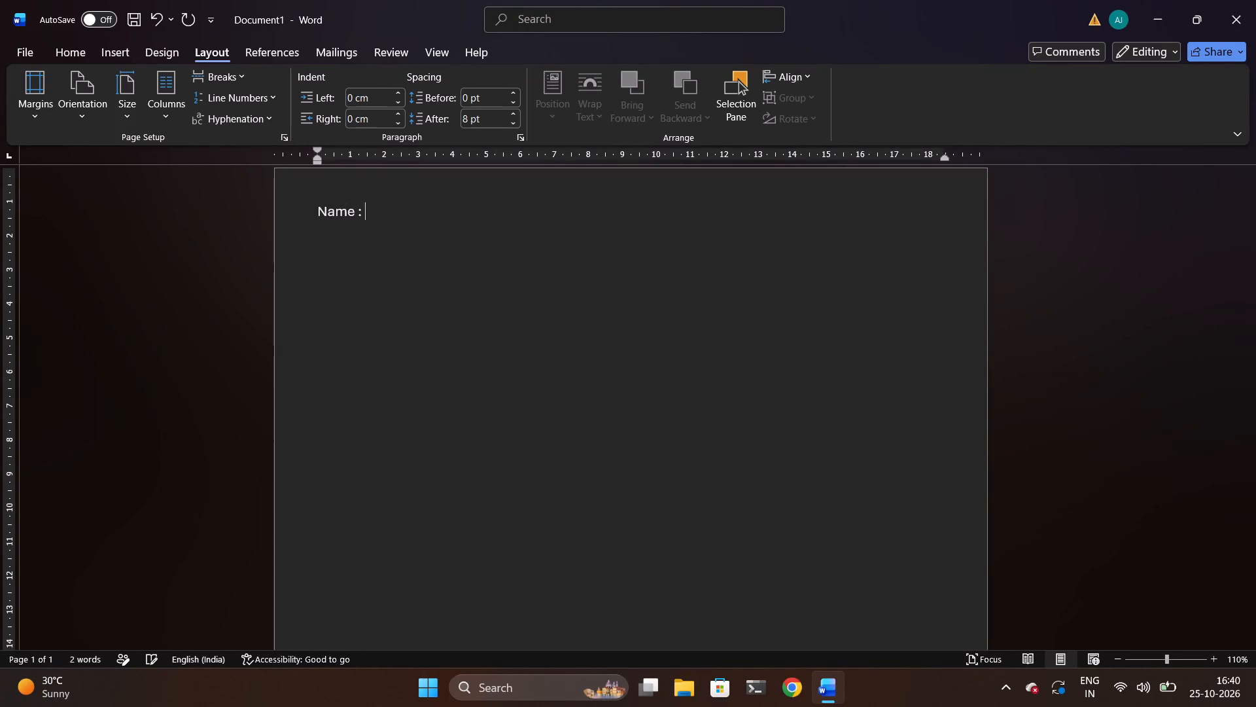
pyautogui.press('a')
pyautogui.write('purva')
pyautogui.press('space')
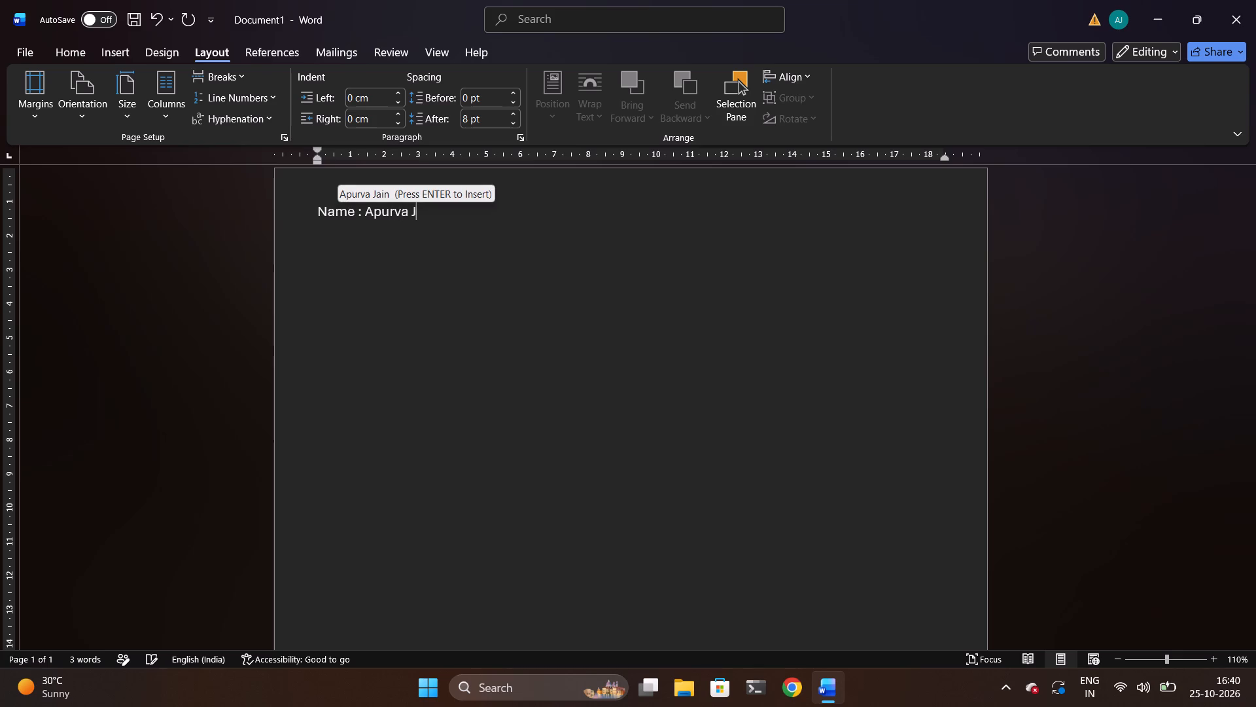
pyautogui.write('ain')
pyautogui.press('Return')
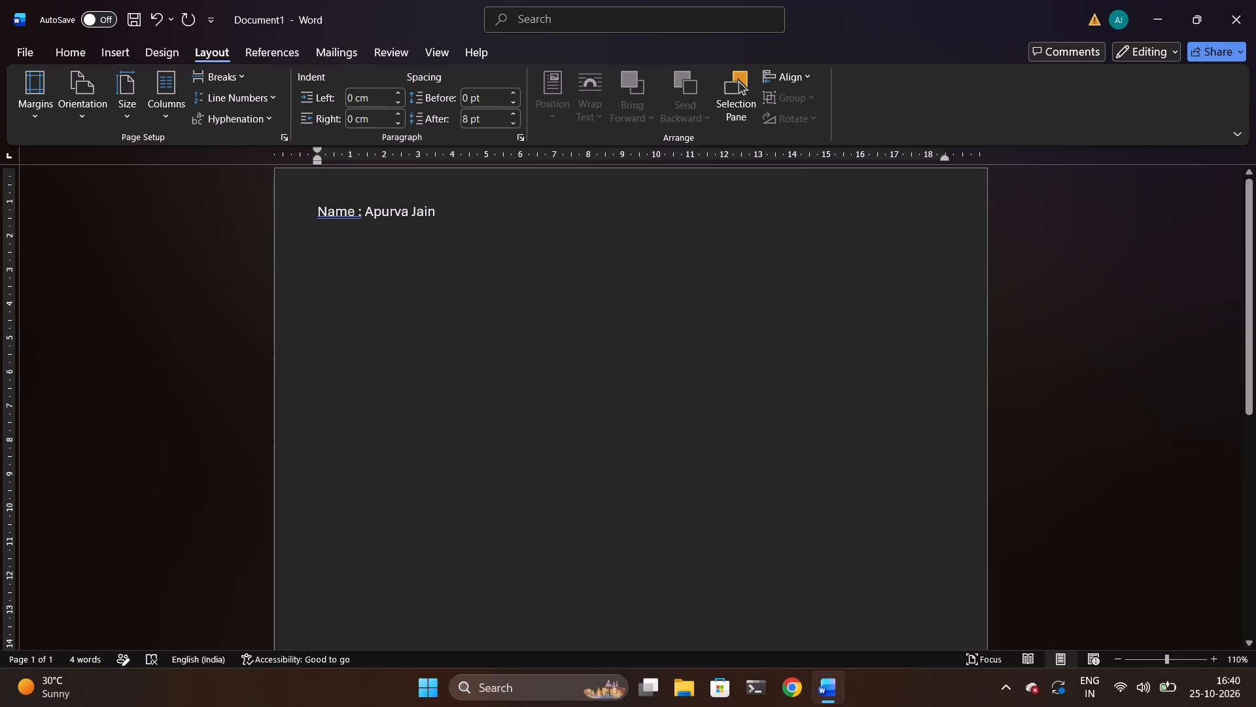
pyautogui.click(358, 208)
pyautogui.press('BackSpace')
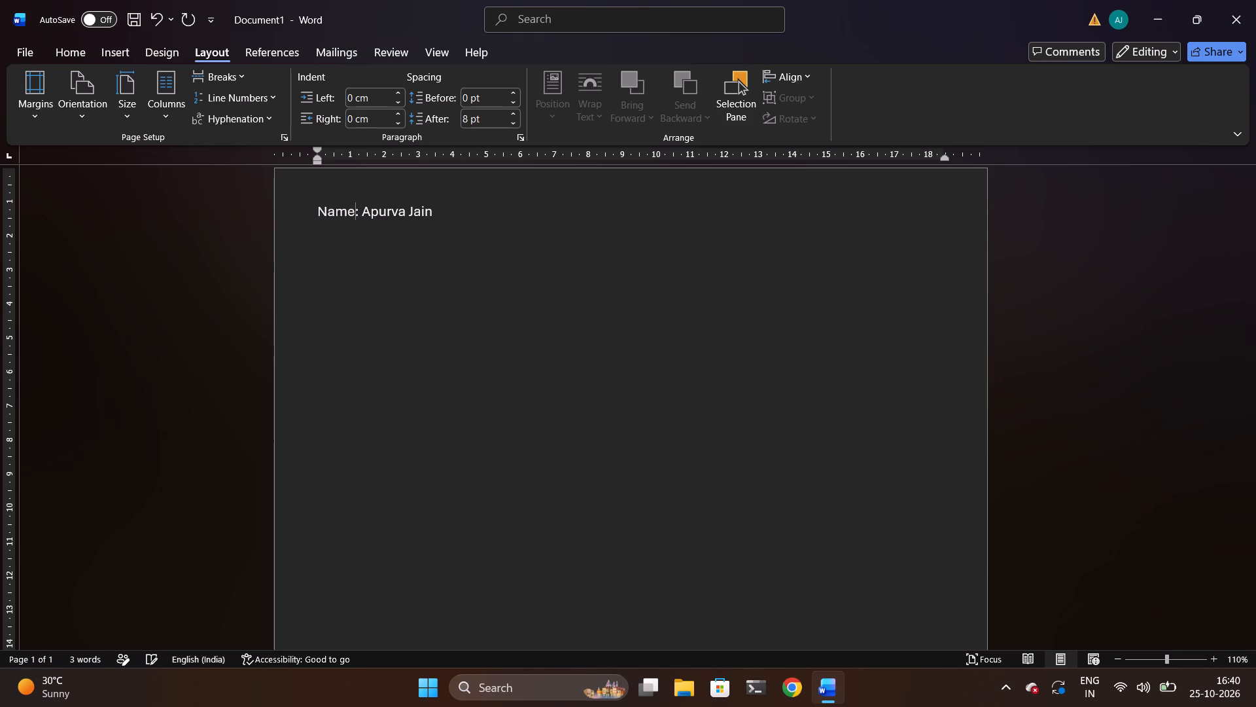
pyautogui.click(468, 213)
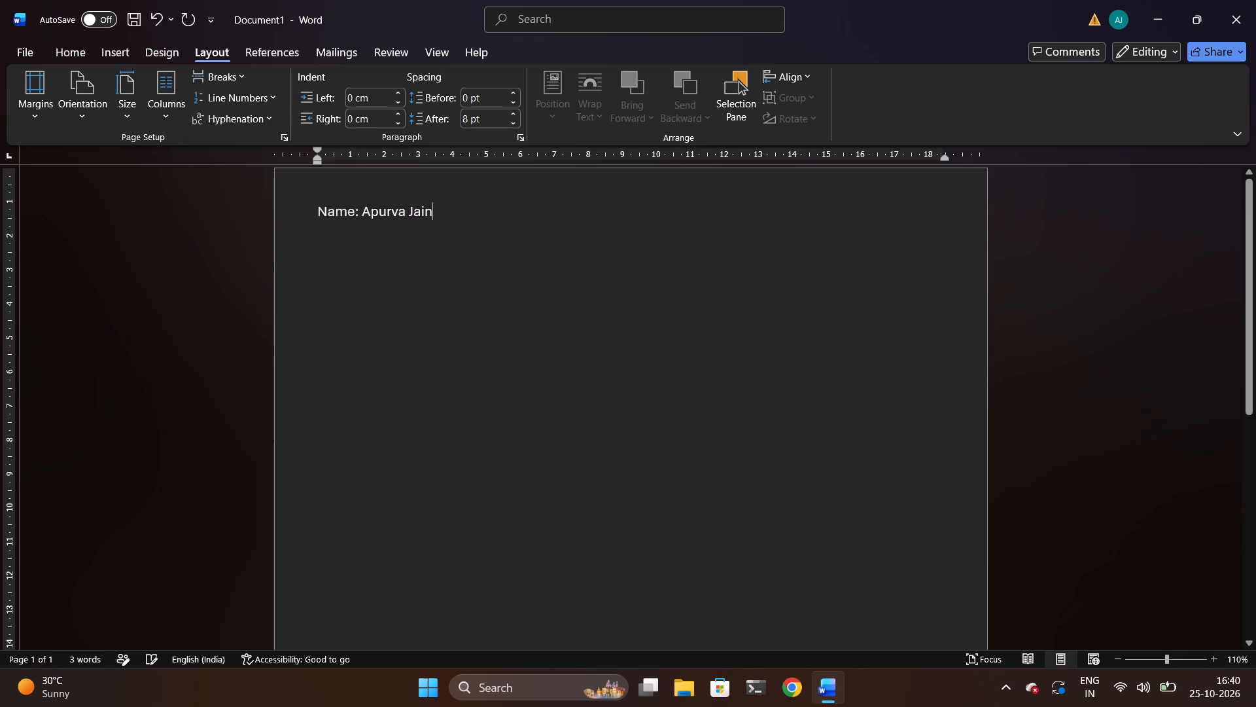
pyautogui.press('Return')
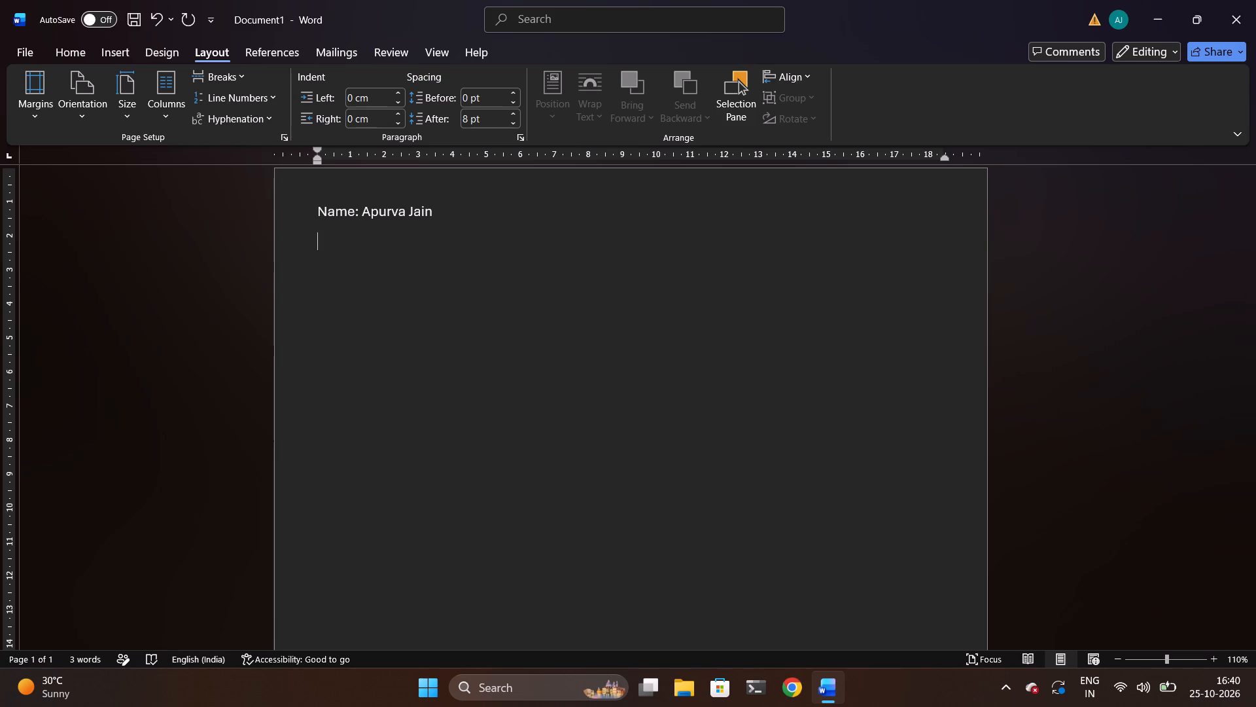
# Begin the second line with the word "Enrolment", capitalised and spelled with a single l before "ment".
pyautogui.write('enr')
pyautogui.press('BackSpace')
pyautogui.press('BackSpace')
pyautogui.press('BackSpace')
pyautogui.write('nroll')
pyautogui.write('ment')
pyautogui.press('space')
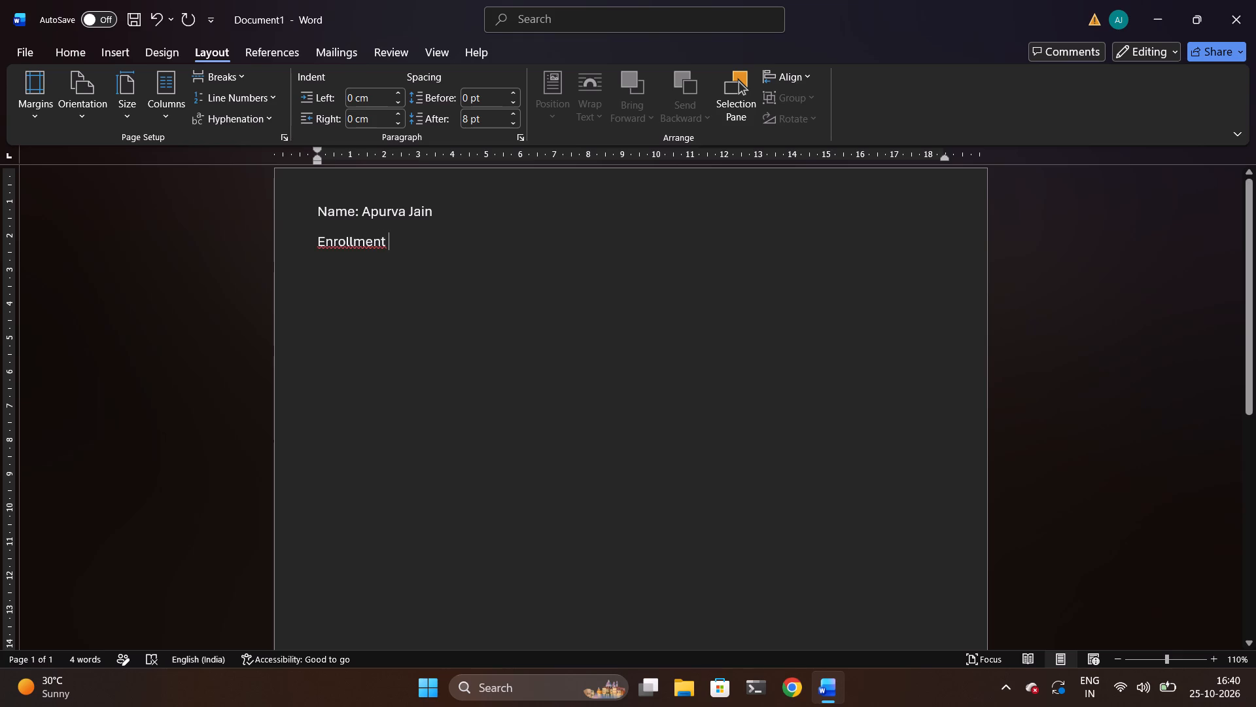
pyautogui.click(347, 244)
pyautogui.click(363, 253)
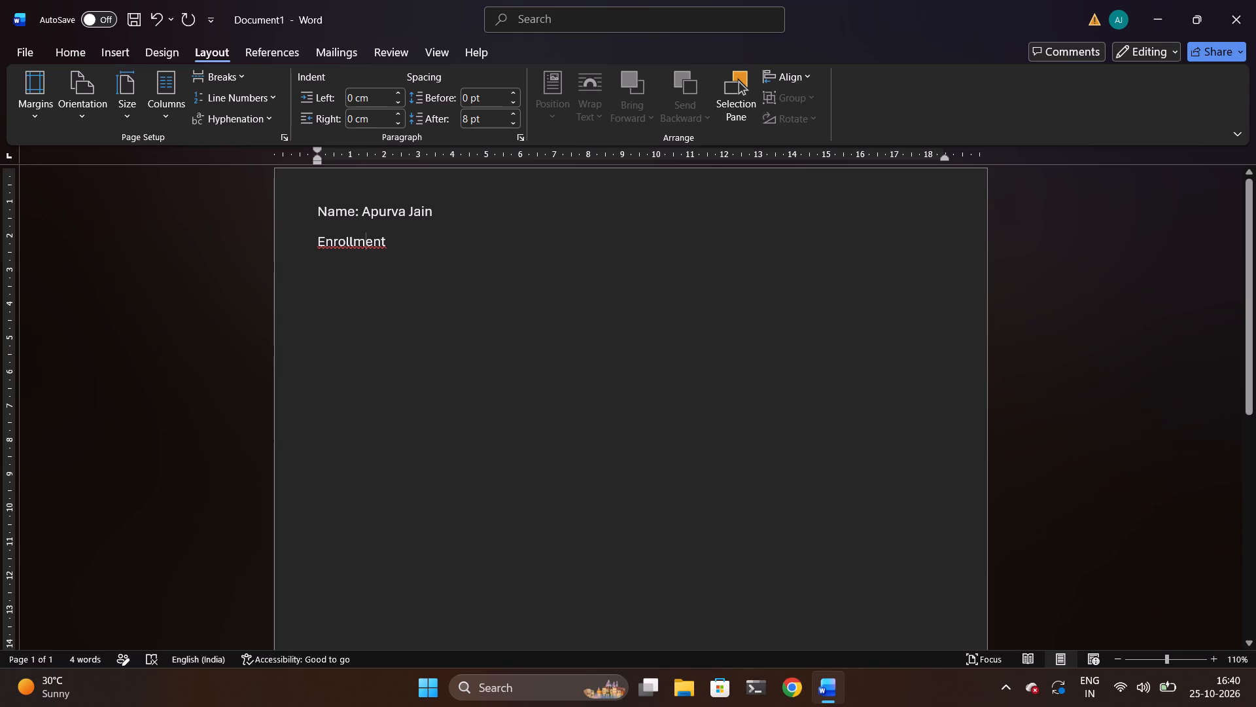
pyautogui.click(395, 245)
pyautogui.press('BackSpace')
pyautogui.press('BackSpace')
pyautogui.press('BackSpace')
pyautogui.press('BackSpace')
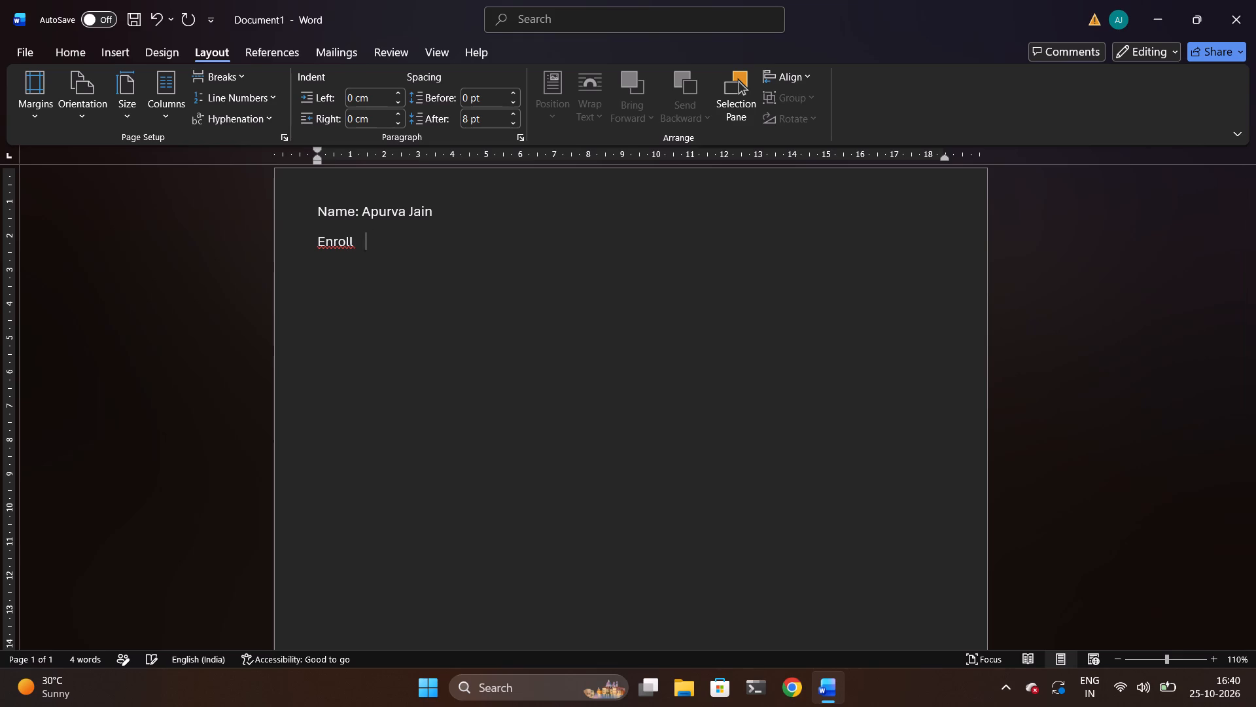
pyautogui.press('BackSpace')
pyautogui.press('BackSpace')
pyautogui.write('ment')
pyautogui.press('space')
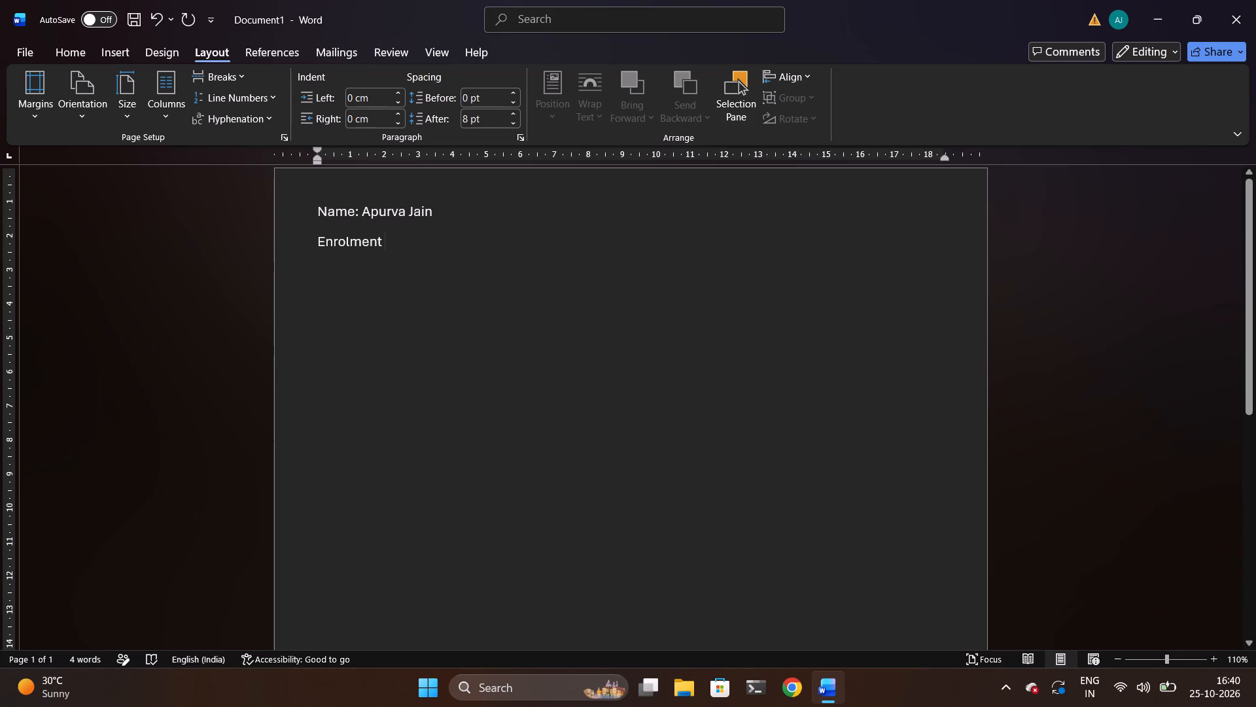
# Extend the second line's label to "Enrolment Number:" and enter the student's enrolment number after it.
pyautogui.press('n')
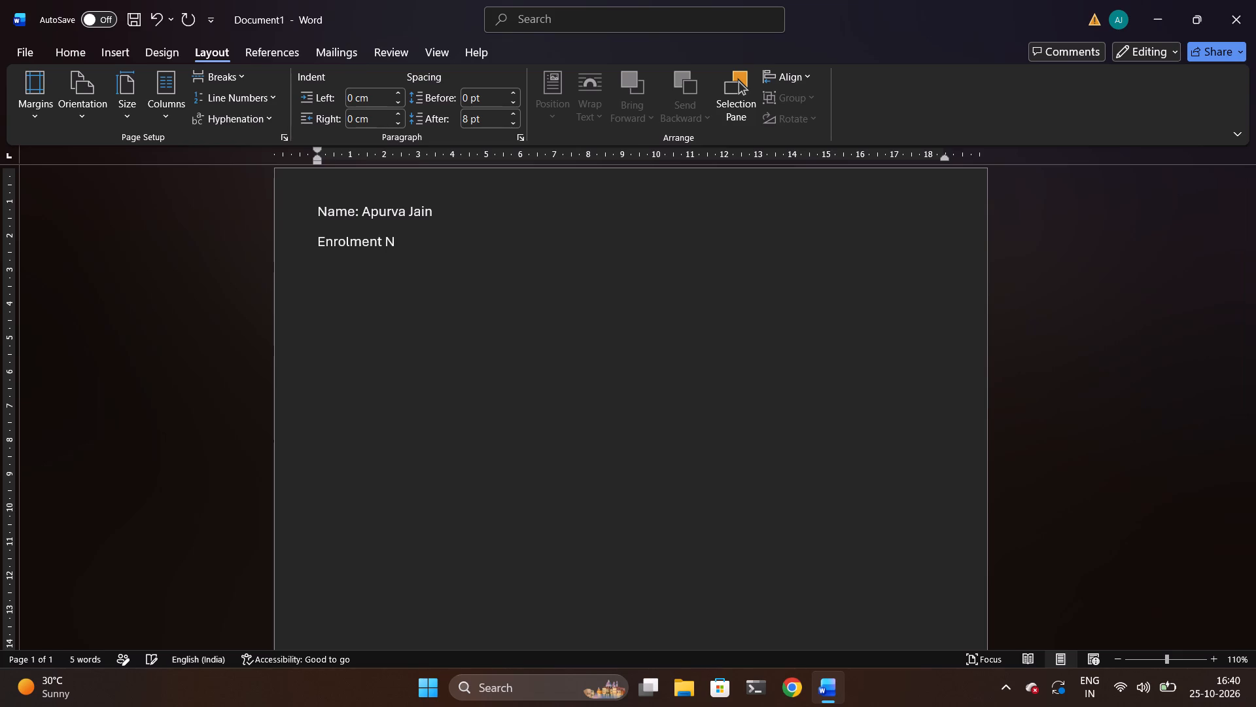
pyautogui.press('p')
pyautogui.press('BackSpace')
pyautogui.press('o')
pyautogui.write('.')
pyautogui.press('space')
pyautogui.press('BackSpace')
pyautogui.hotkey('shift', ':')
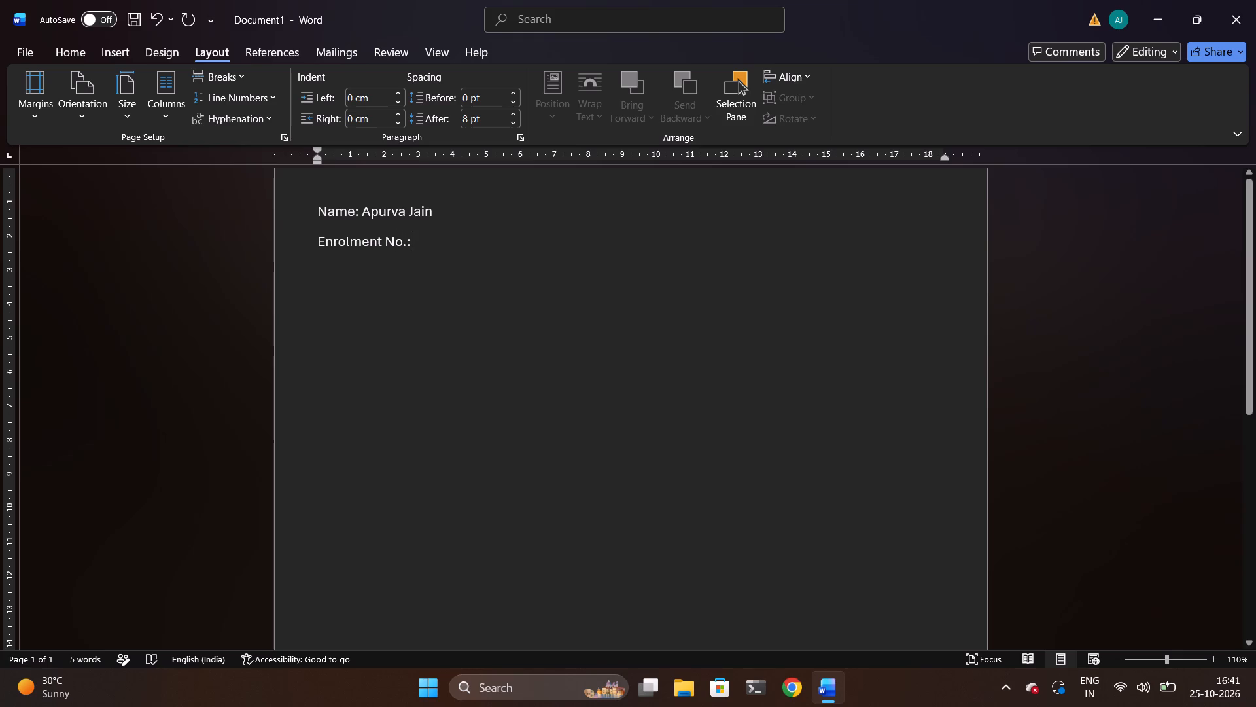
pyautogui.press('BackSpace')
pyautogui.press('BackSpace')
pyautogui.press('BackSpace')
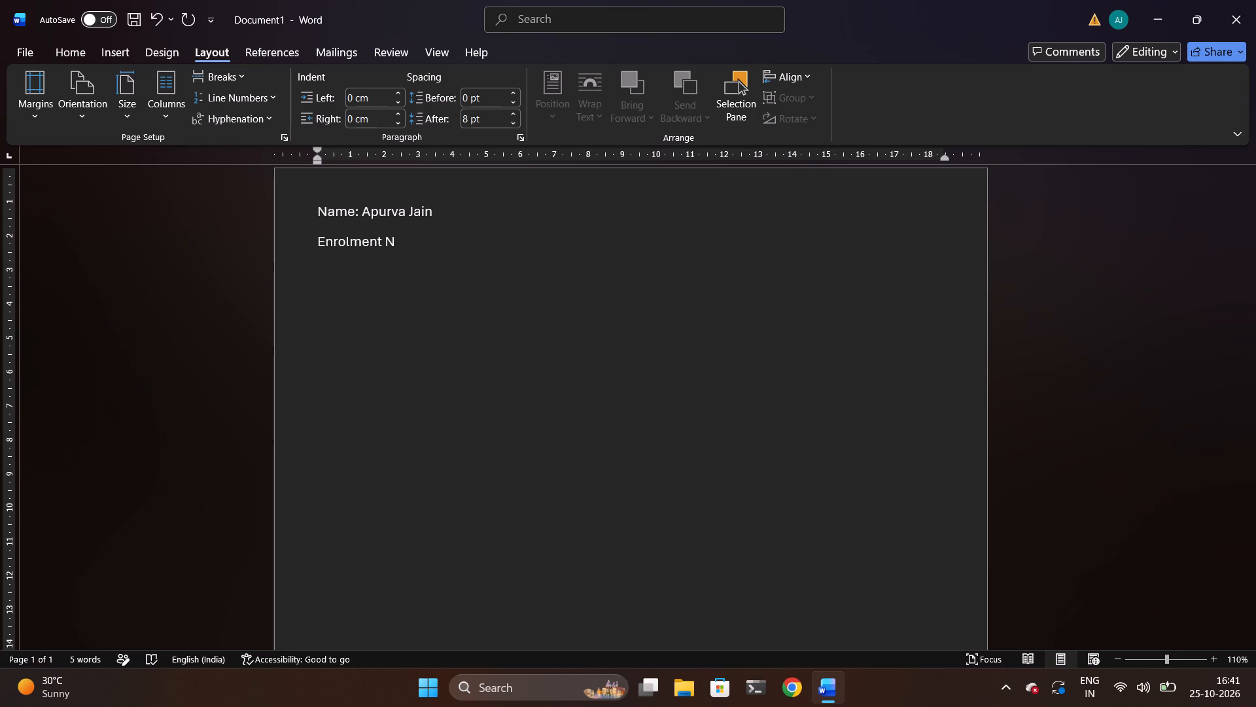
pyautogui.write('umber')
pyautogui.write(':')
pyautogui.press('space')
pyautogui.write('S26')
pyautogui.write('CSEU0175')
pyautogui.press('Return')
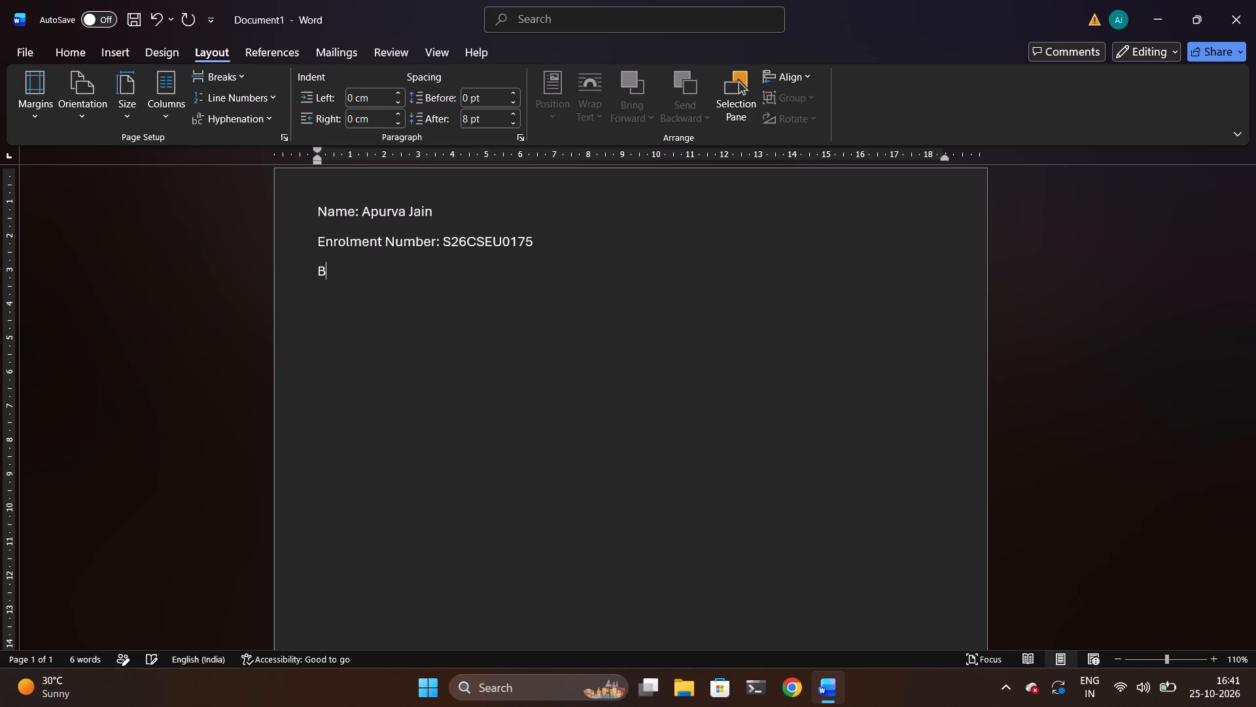
# Complete the third line as "Batch Number: 5" and start a new line below it.
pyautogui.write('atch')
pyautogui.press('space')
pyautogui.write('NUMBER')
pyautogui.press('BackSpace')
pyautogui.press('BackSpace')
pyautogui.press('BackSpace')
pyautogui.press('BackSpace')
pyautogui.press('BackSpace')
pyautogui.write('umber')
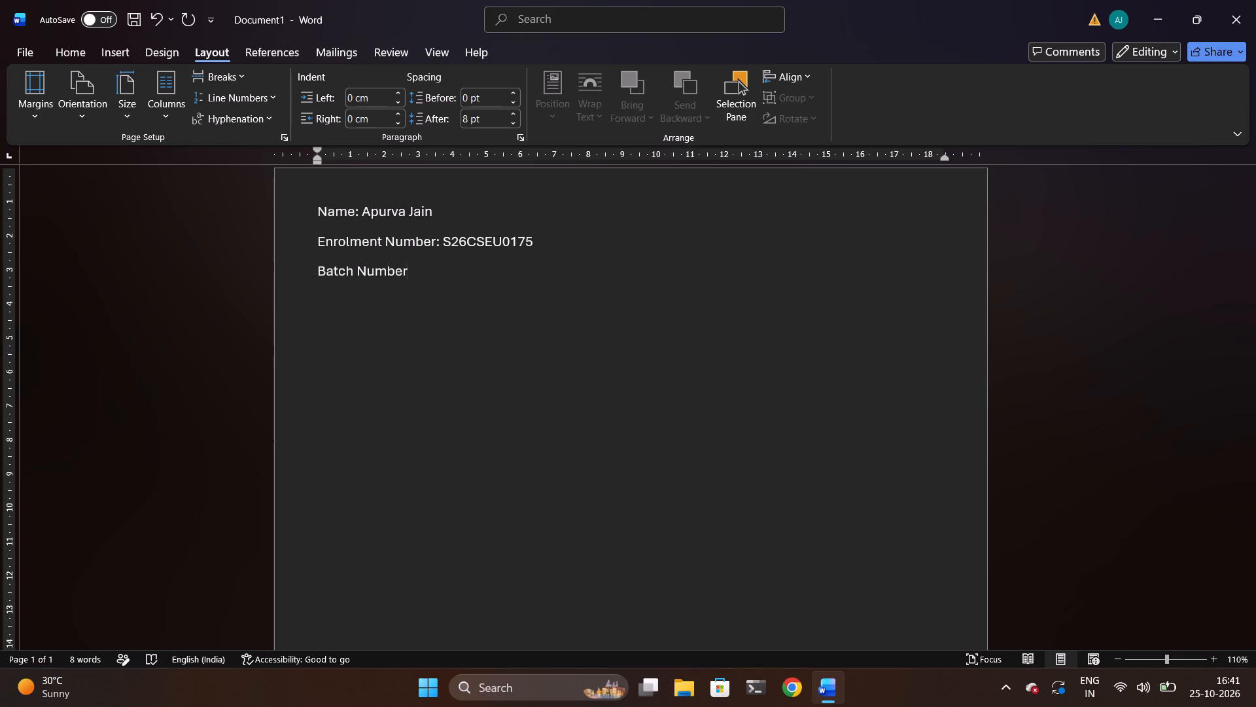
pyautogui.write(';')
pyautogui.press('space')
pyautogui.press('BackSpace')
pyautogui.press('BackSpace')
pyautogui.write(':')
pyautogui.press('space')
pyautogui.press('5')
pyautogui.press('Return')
# Leave a blank line below the batch number and begin a new line with the label "Project Title:".
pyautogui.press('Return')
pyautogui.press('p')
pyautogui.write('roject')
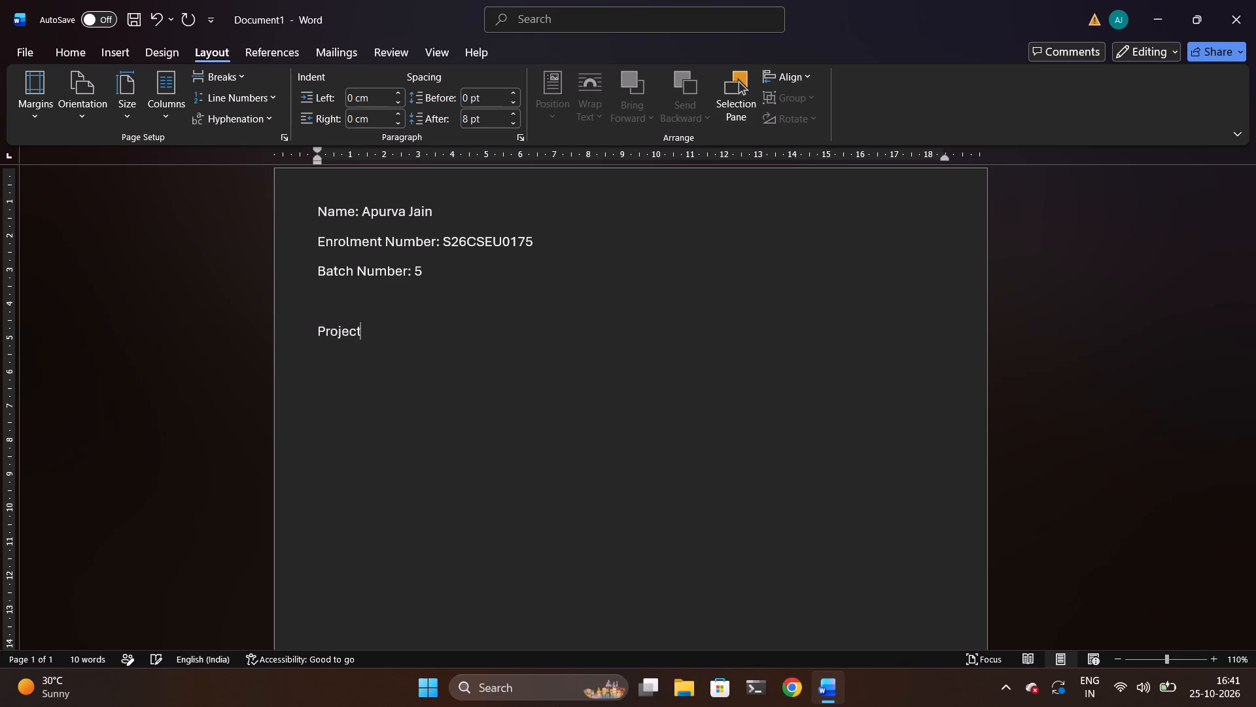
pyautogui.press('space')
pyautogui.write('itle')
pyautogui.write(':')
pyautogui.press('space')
# Enter "My First- Semester Thinking Map" after the project title label.
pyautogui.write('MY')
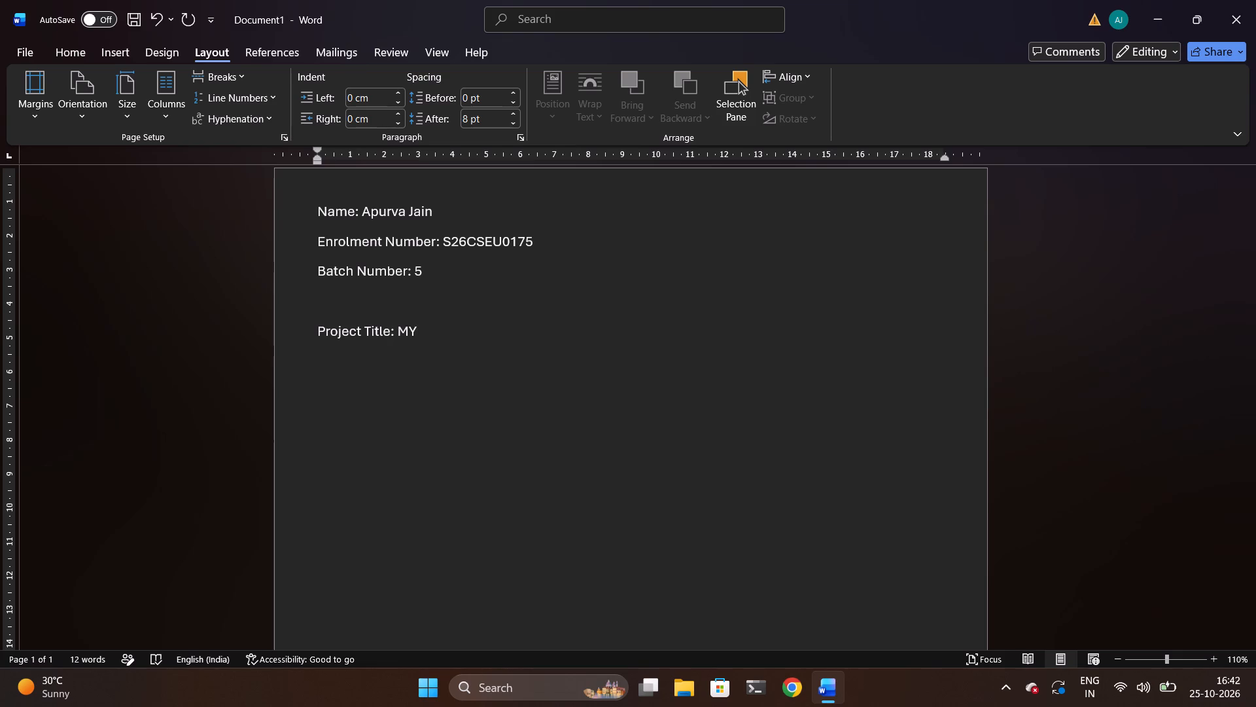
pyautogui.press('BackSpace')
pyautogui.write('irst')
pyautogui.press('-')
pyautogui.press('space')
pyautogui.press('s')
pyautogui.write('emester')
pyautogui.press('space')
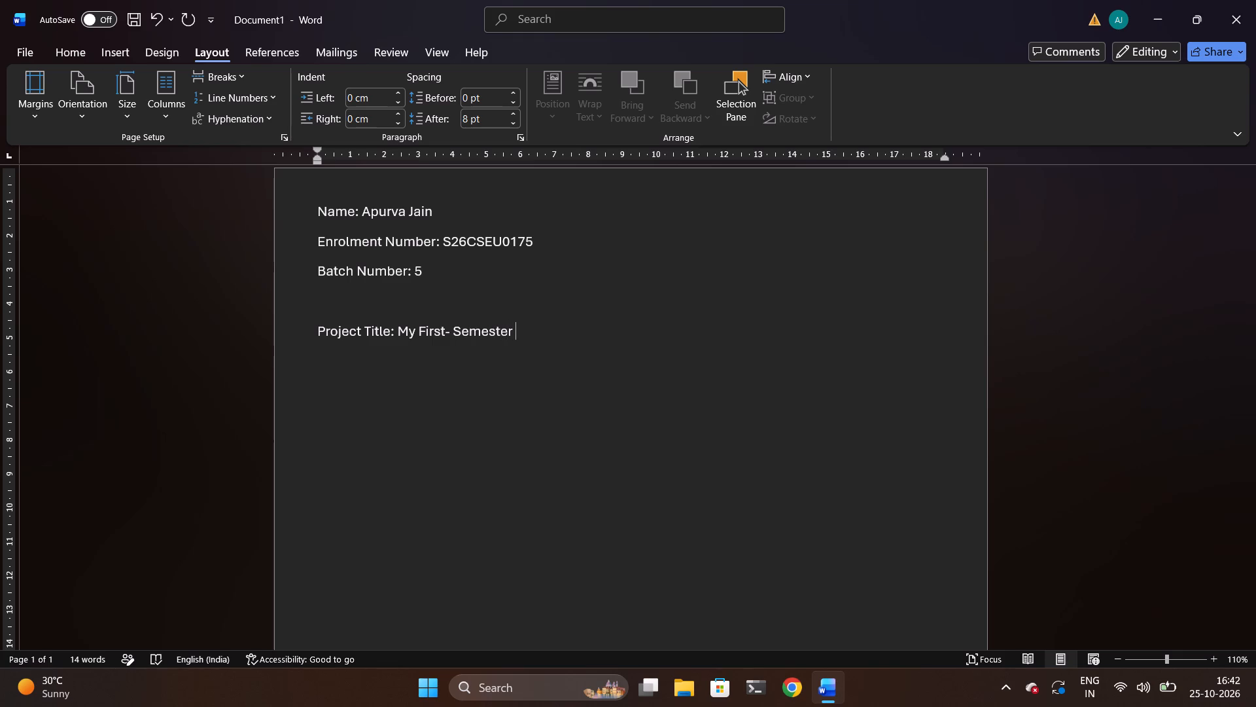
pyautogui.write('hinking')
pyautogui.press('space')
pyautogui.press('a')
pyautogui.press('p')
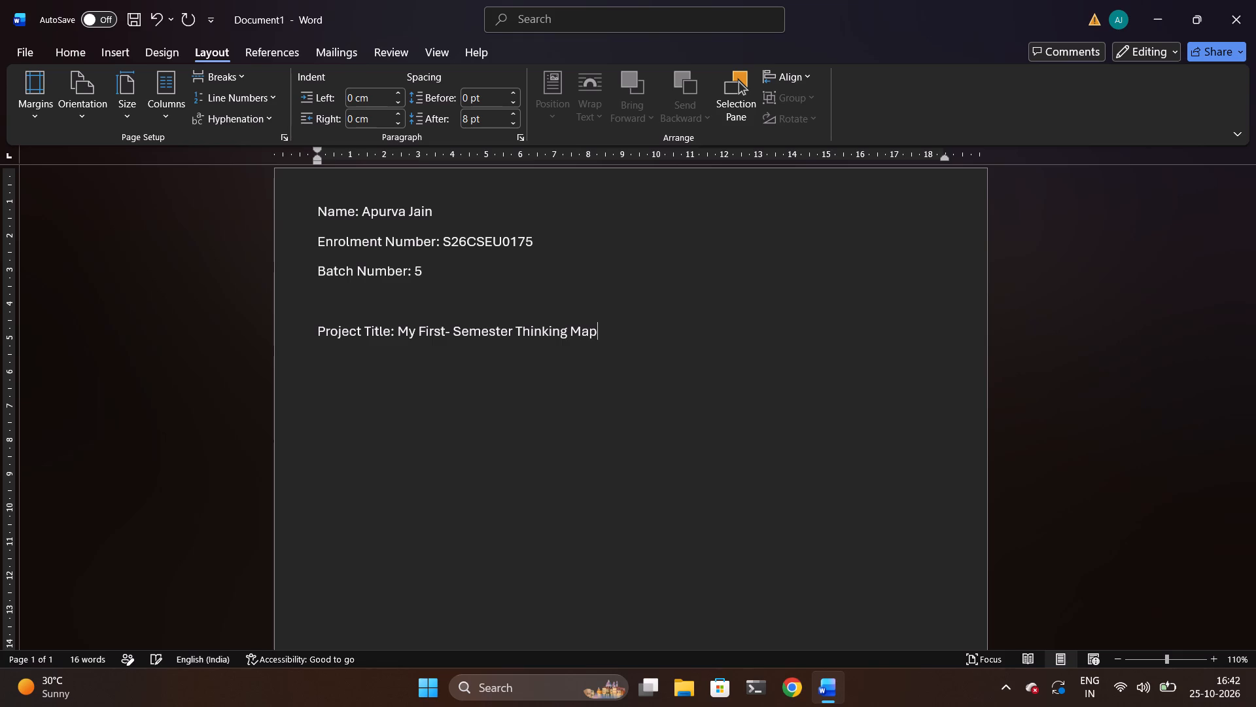
# Extend the project title with ": Visual BU 100 Portfolio" and start a new line below it.
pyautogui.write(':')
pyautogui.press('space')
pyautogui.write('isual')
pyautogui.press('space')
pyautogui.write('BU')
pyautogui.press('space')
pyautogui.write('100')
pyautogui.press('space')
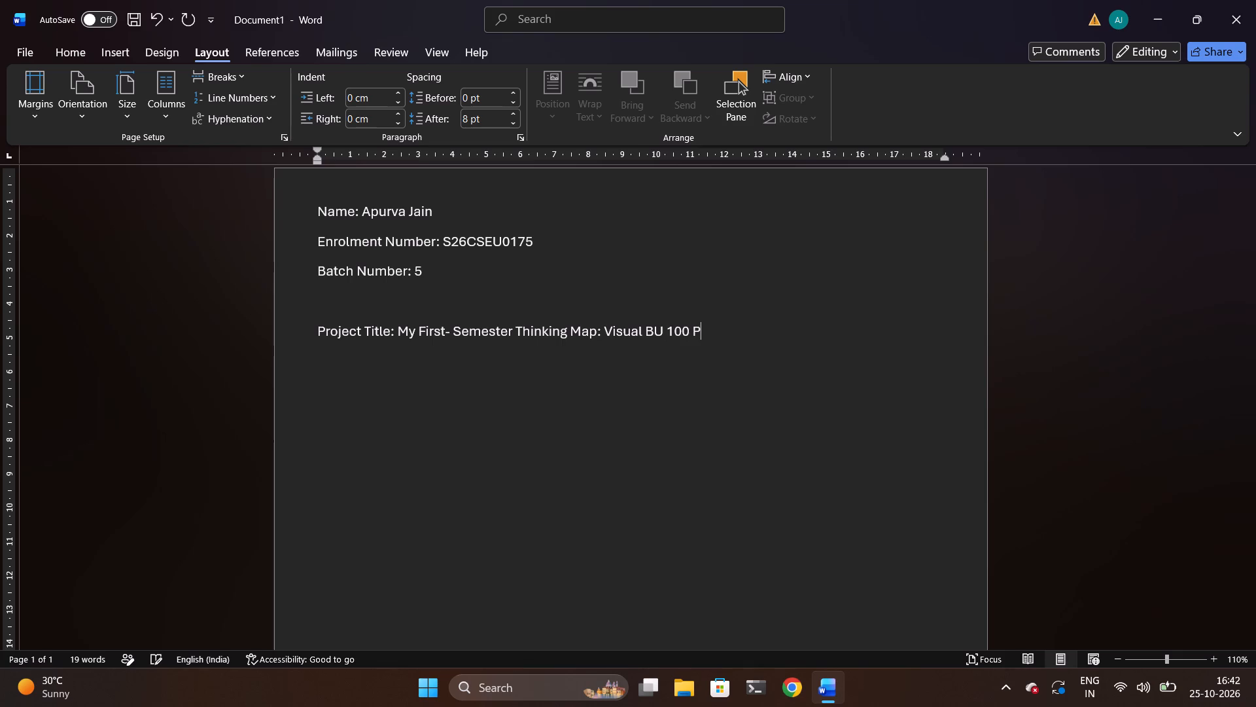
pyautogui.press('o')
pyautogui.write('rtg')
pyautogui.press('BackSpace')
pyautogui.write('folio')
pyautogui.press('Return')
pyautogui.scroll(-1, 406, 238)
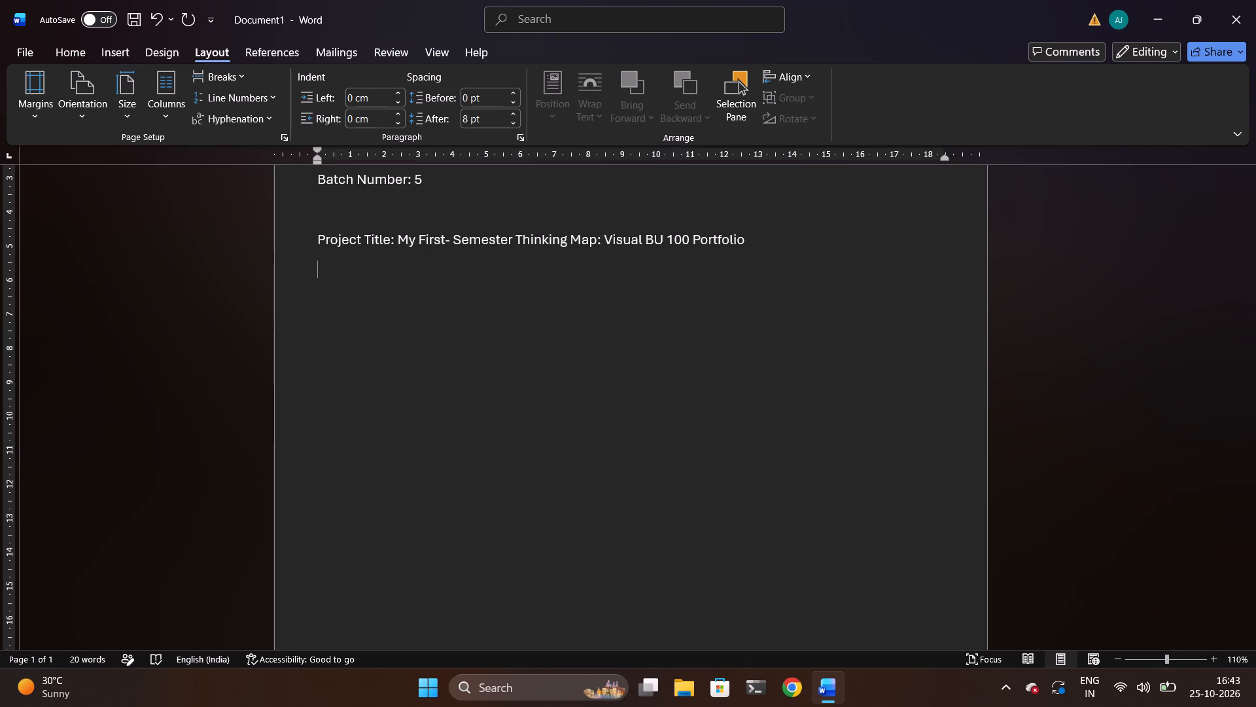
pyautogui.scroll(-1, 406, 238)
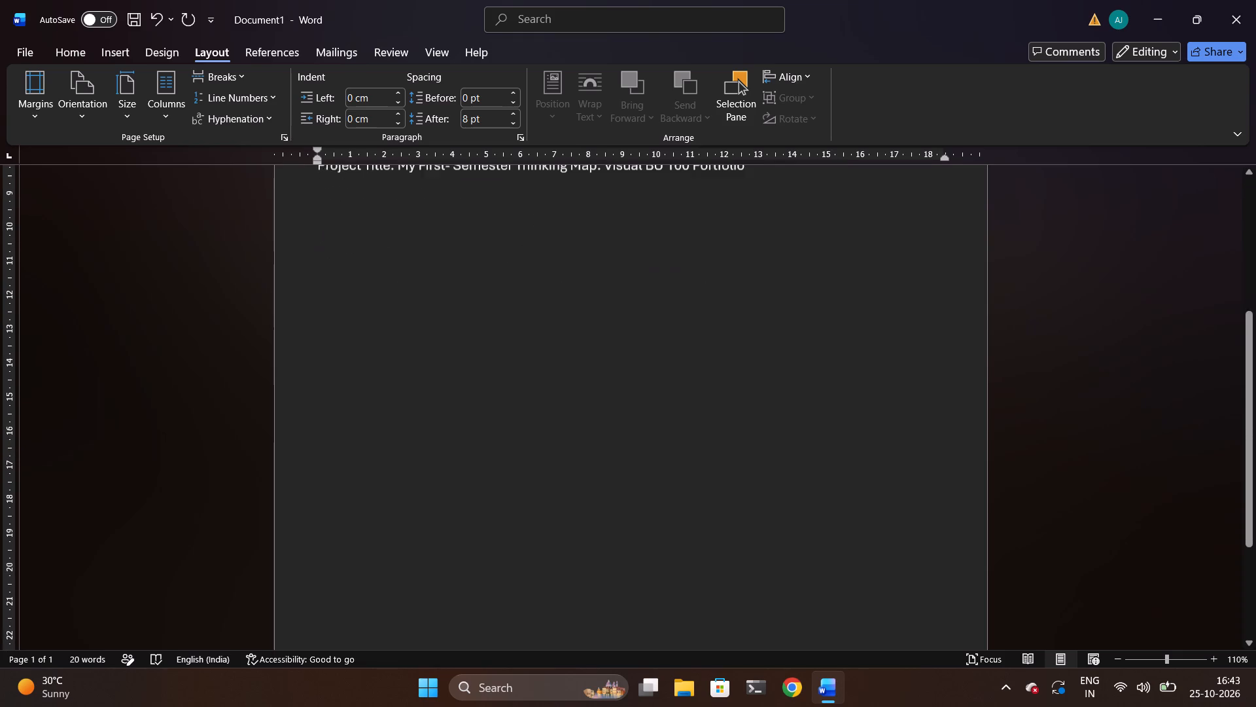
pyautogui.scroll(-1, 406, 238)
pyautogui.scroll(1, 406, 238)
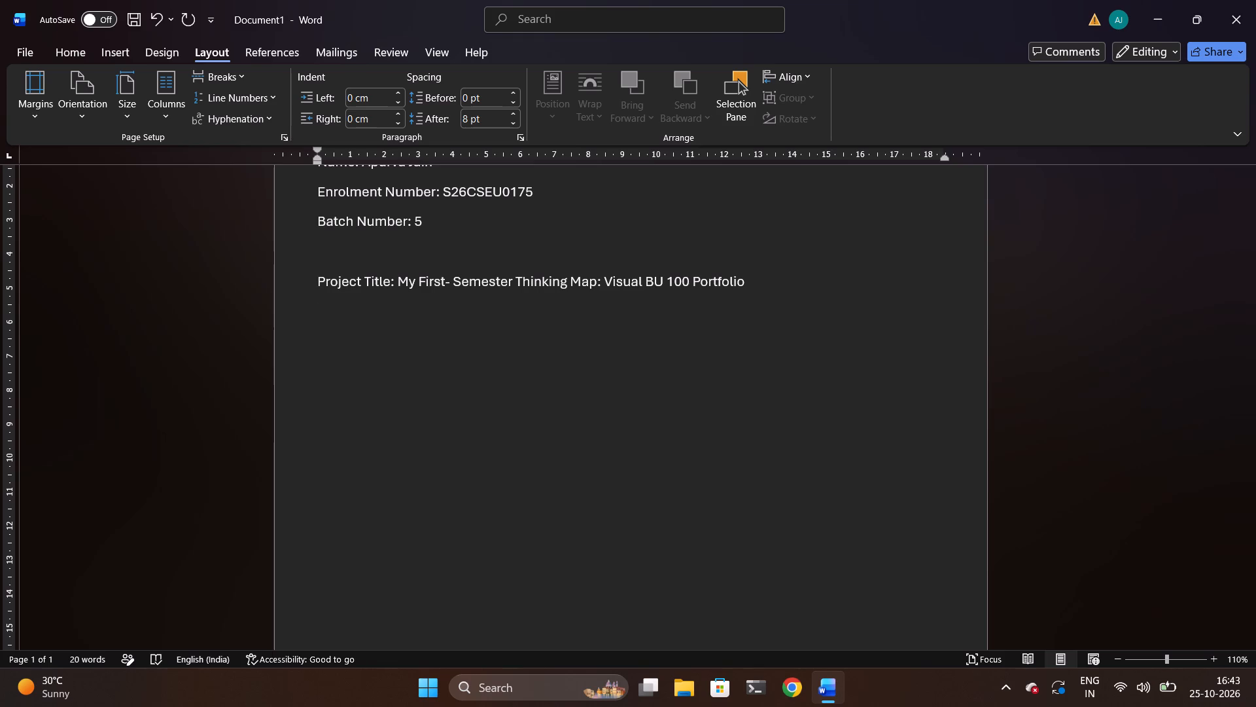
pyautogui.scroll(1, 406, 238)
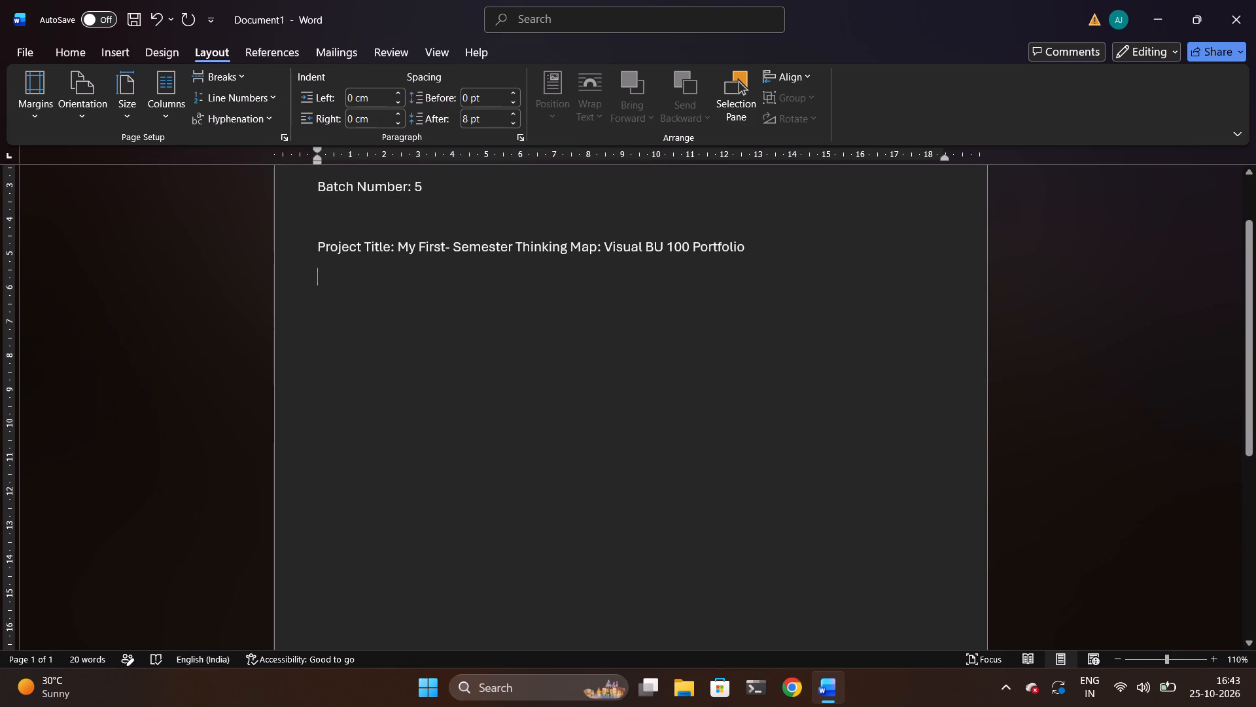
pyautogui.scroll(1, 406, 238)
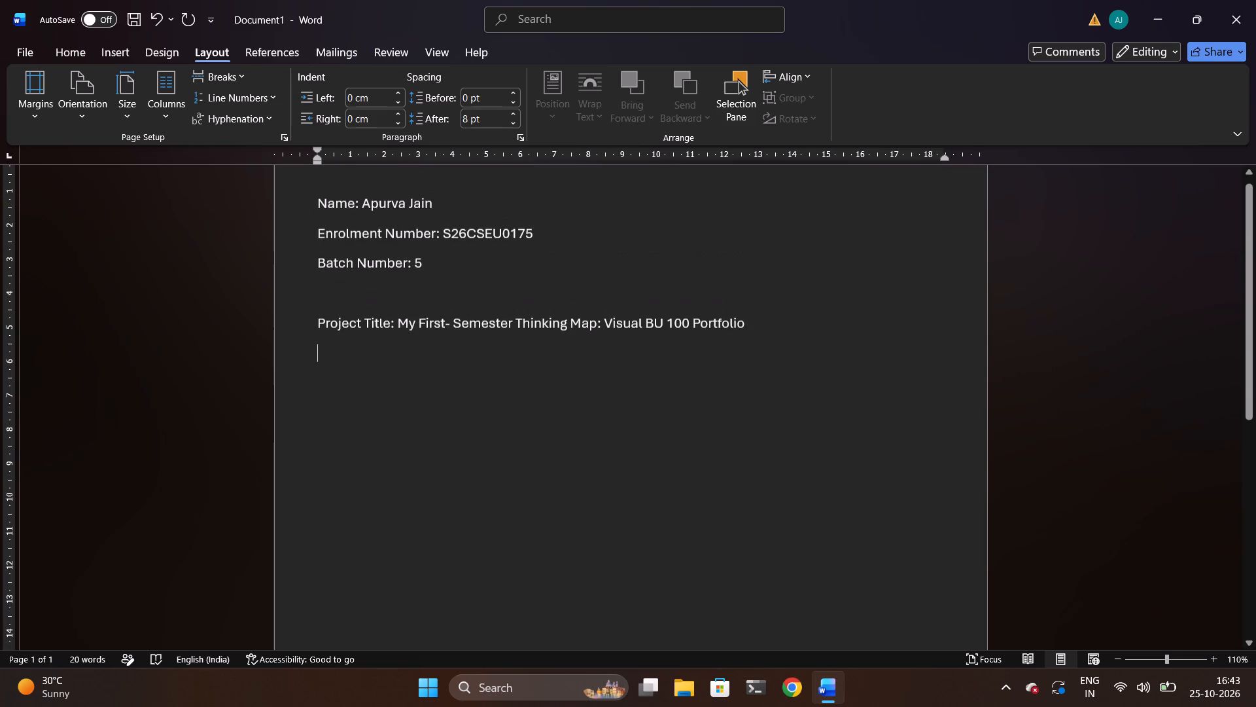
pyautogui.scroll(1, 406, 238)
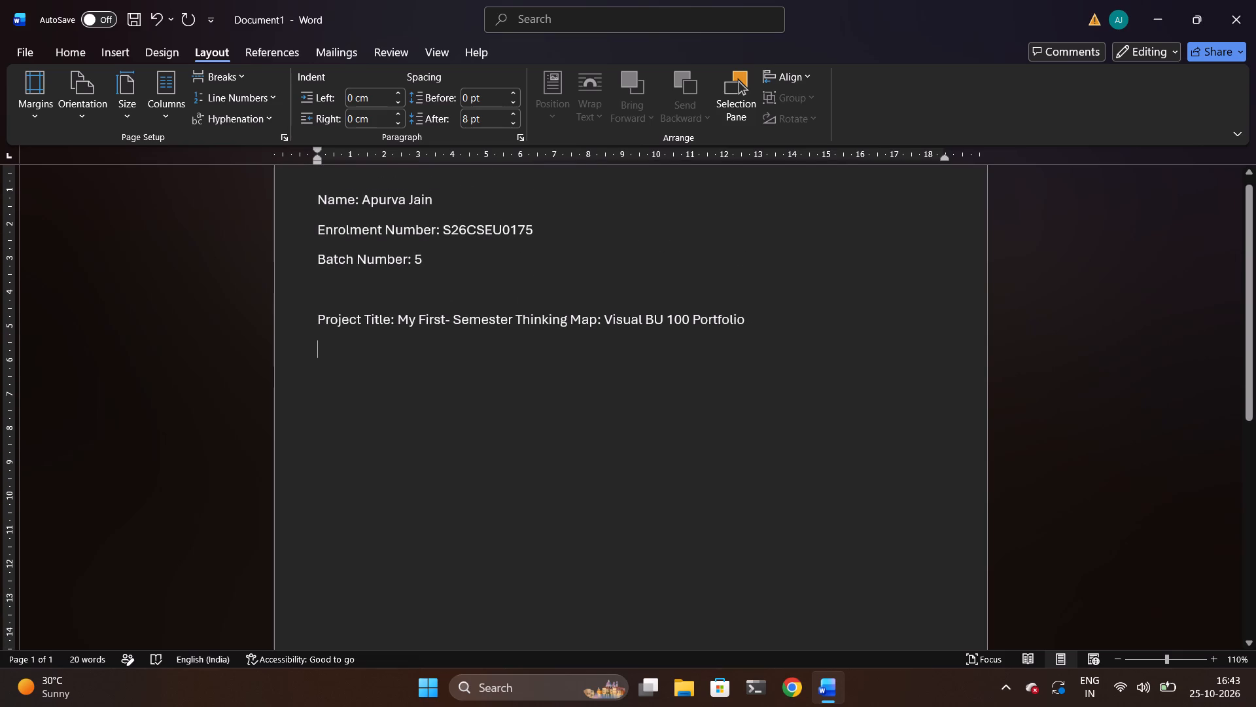
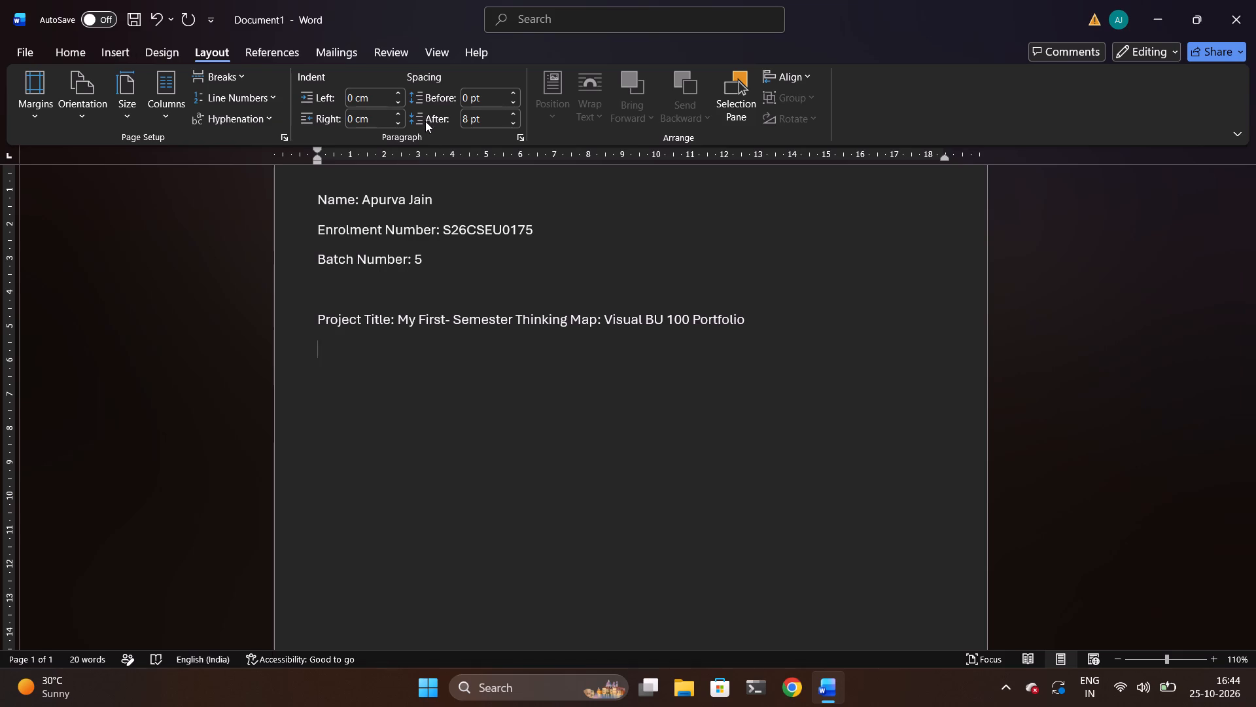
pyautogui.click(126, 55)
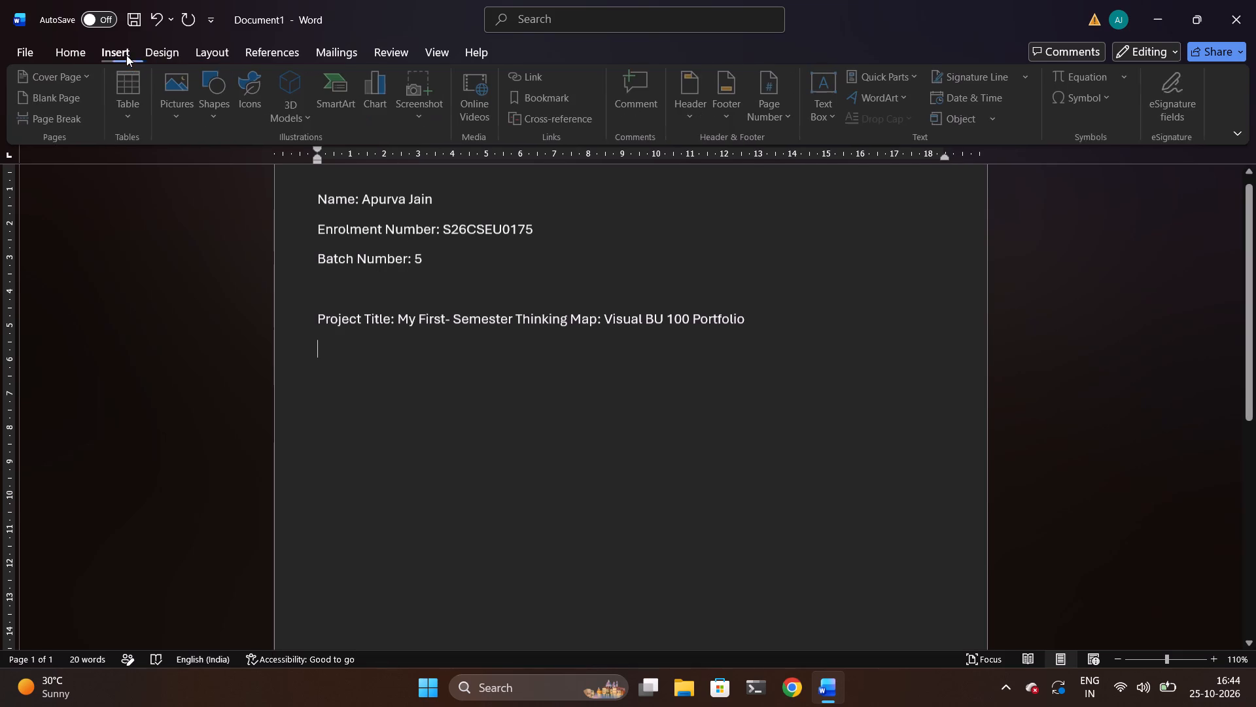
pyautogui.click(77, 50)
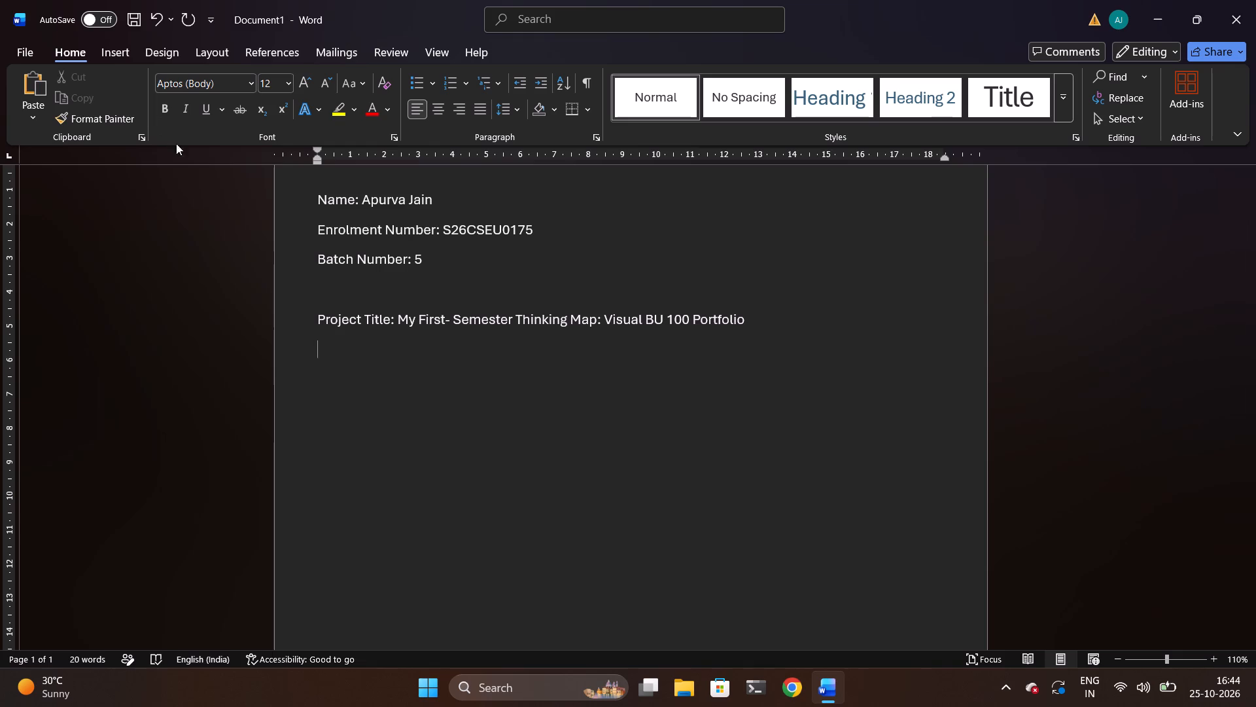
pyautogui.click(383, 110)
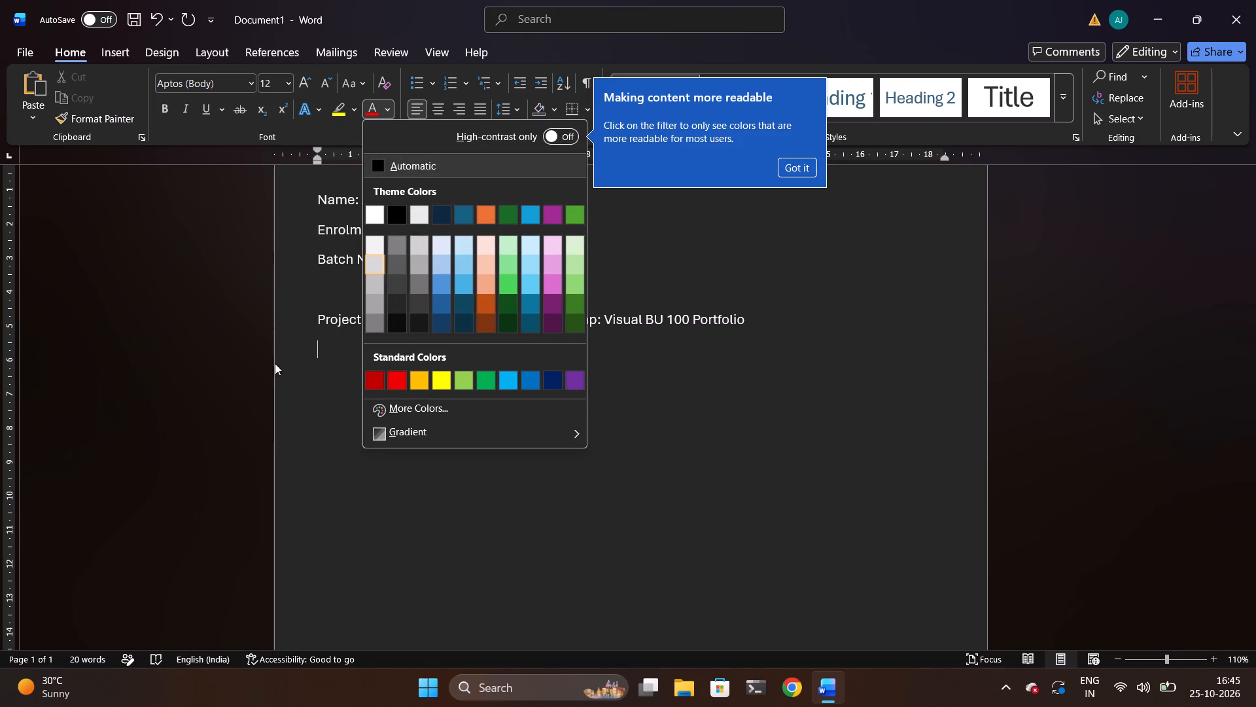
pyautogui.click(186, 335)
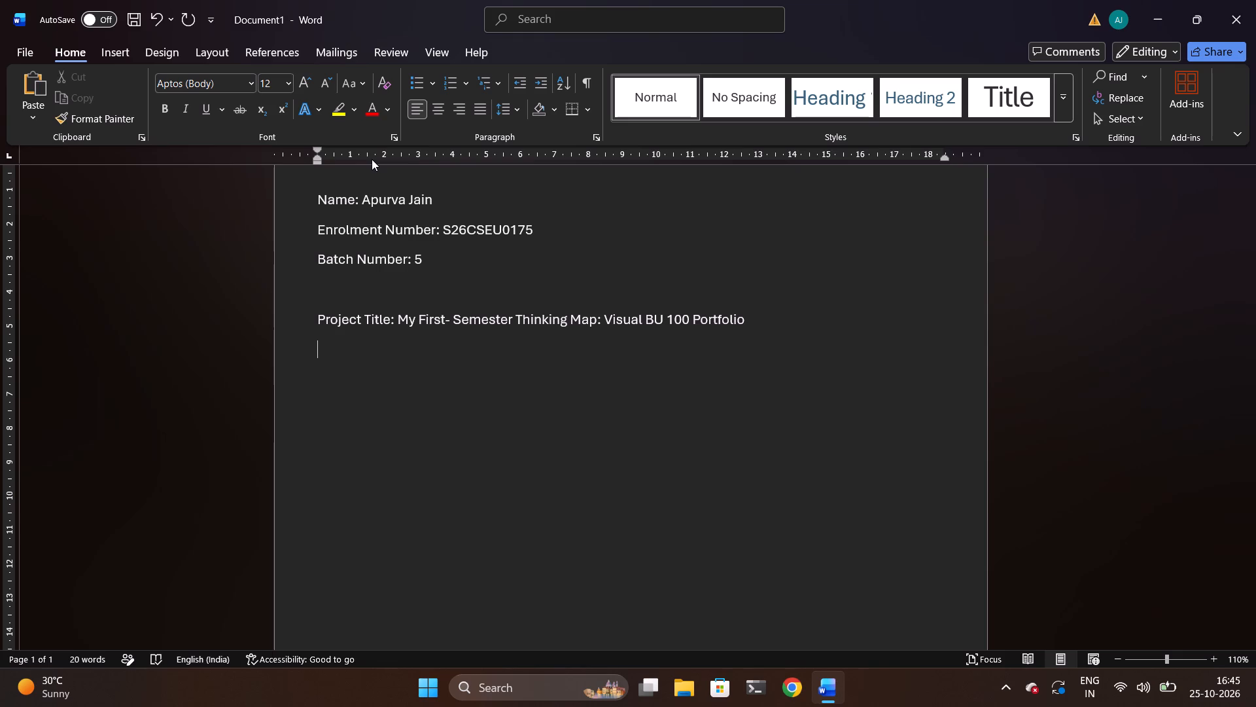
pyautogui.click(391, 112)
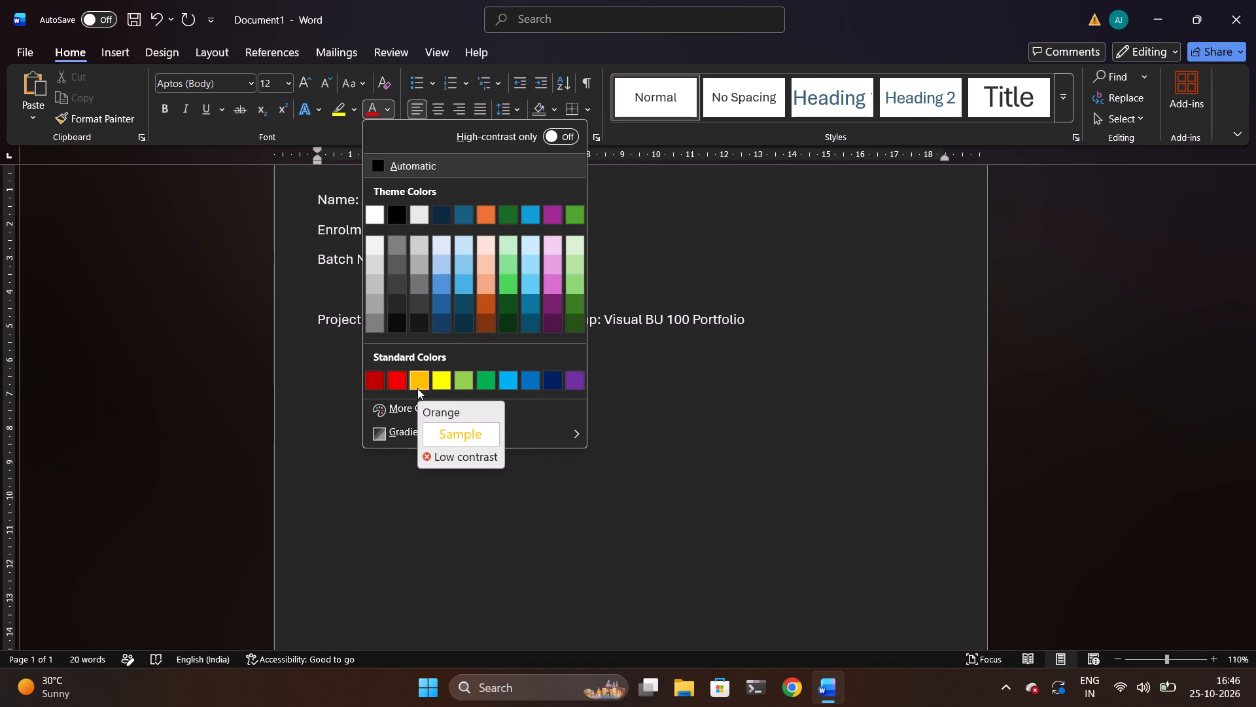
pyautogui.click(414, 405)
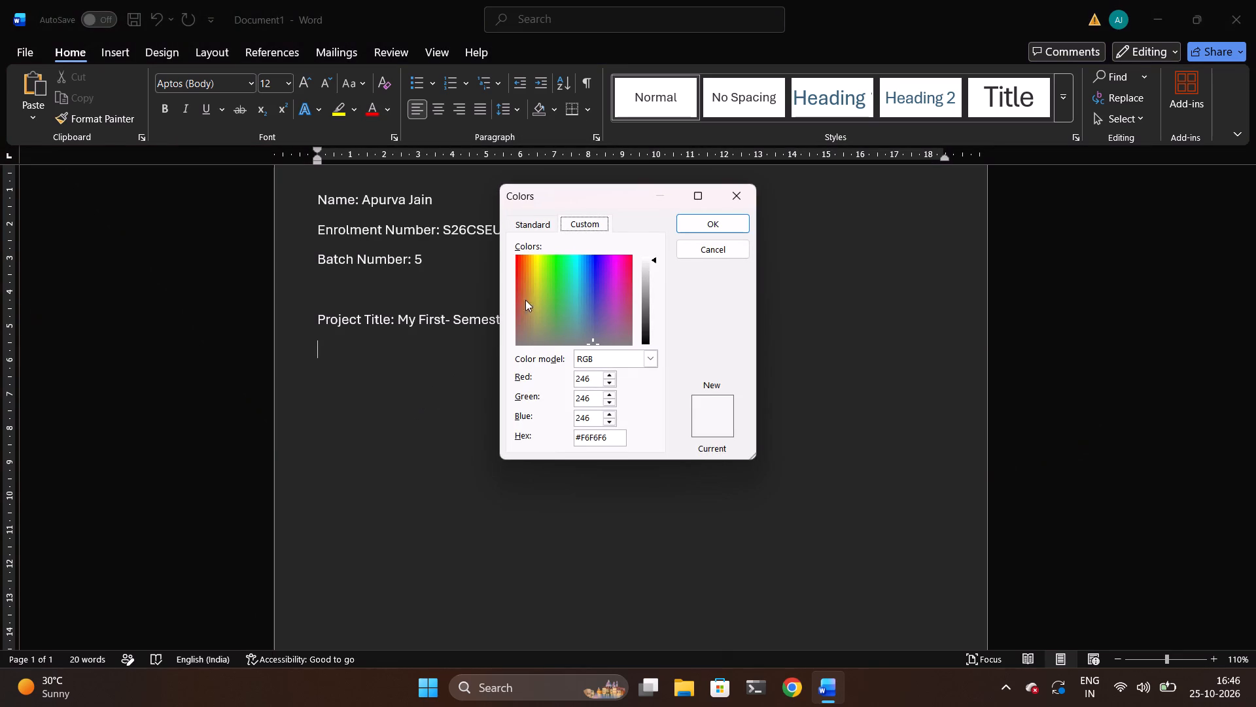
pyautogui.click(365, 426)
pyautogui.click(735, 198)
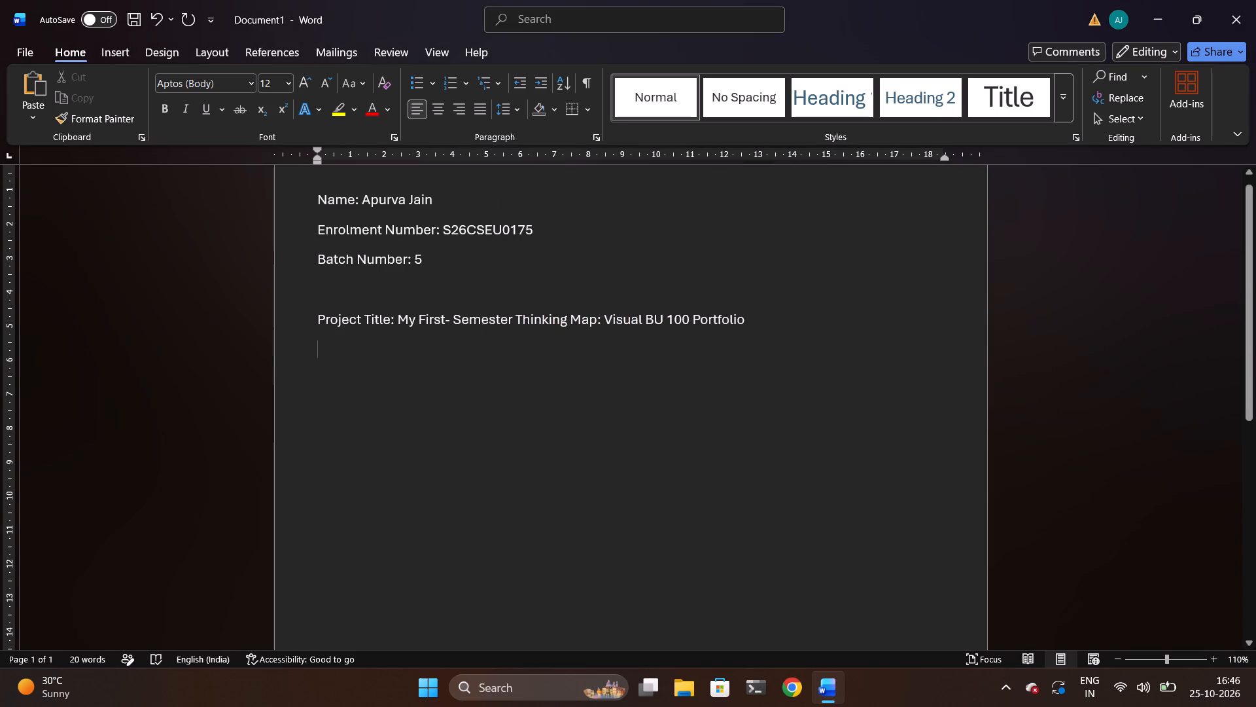
# Set the font size to 16 and the font colour to Dark Blue, Text 2, Lighter 10% for the line below the project title.
pyautogui.click(276, 76)
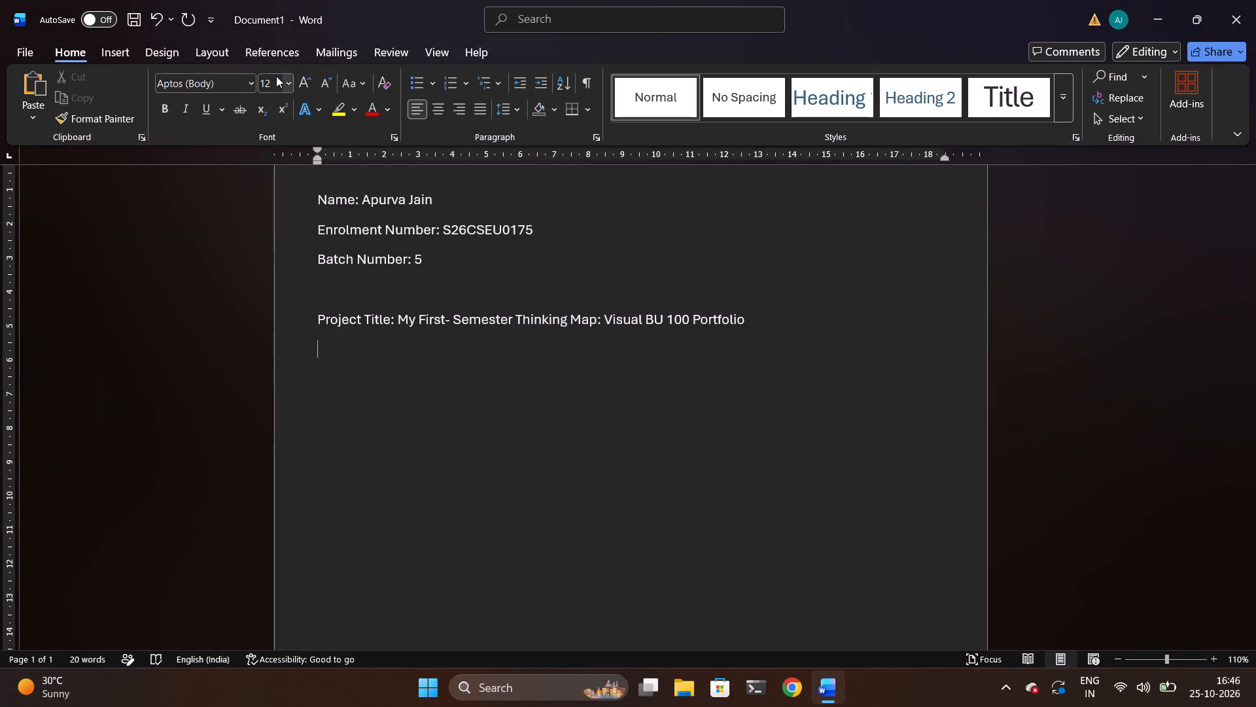
pyautogui.click(290, 90)
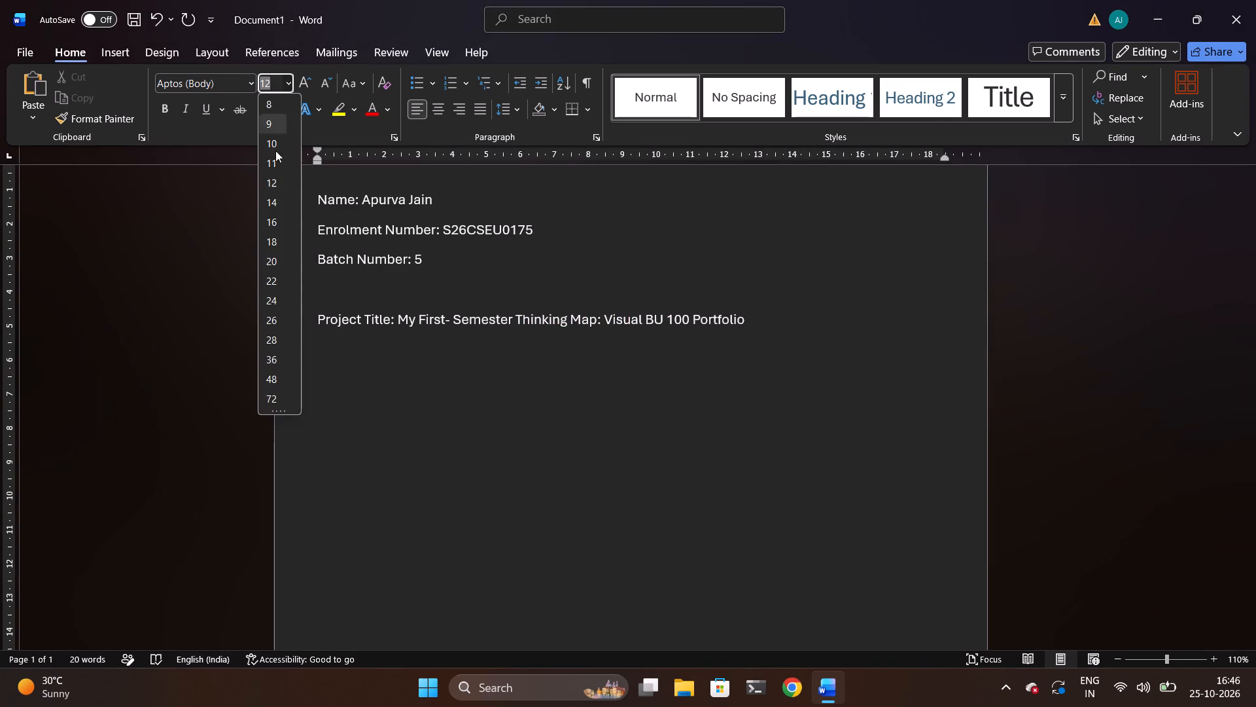
pyautogui.click(274, 225)
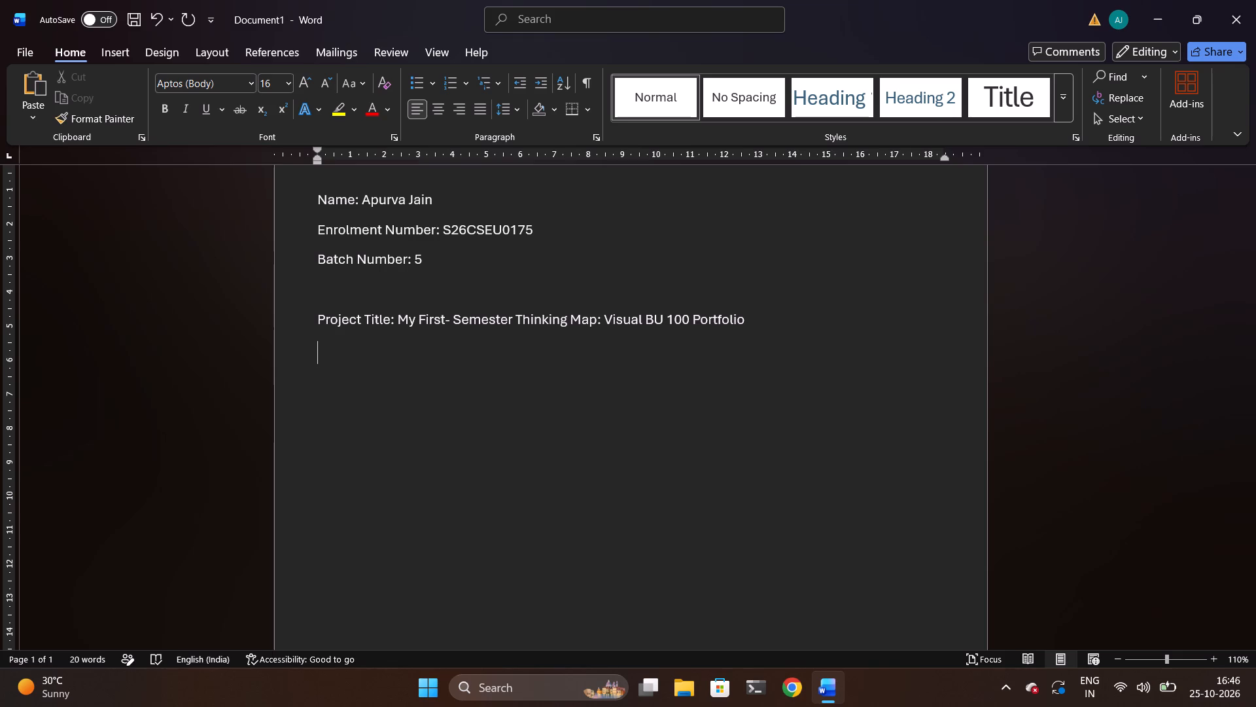
pyautogui.click(387, 113)
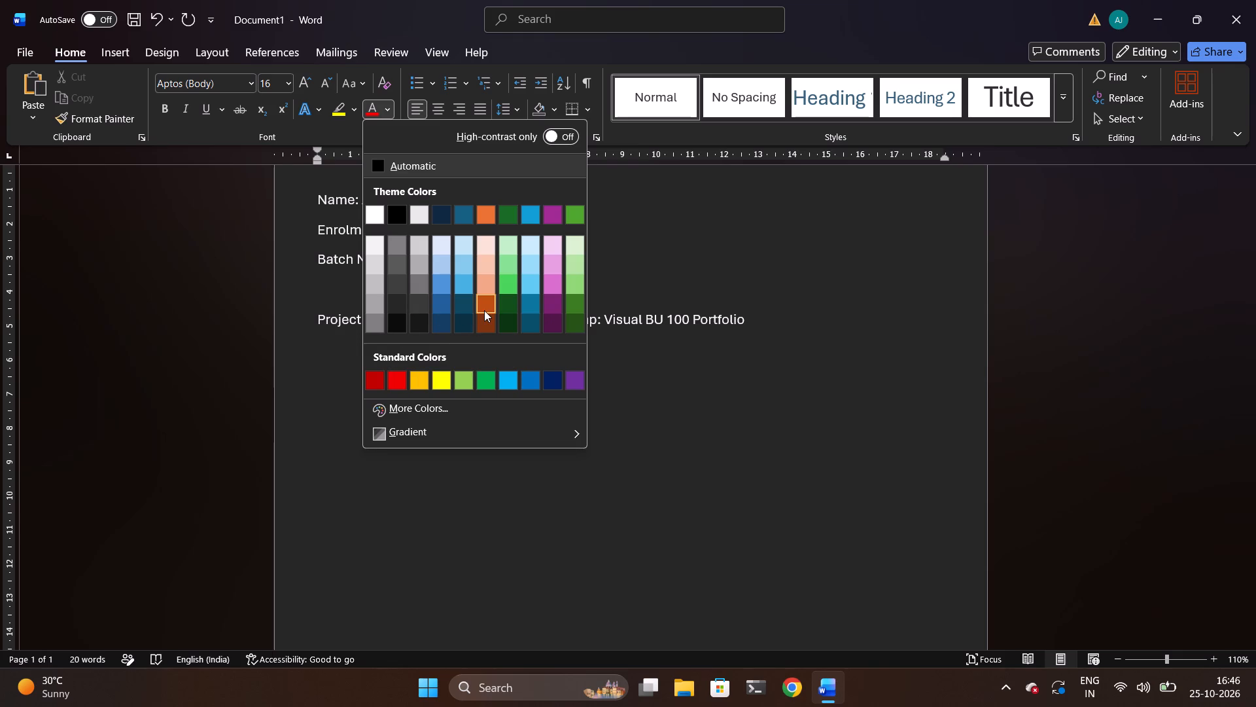
pyautogui.click(443, 307)
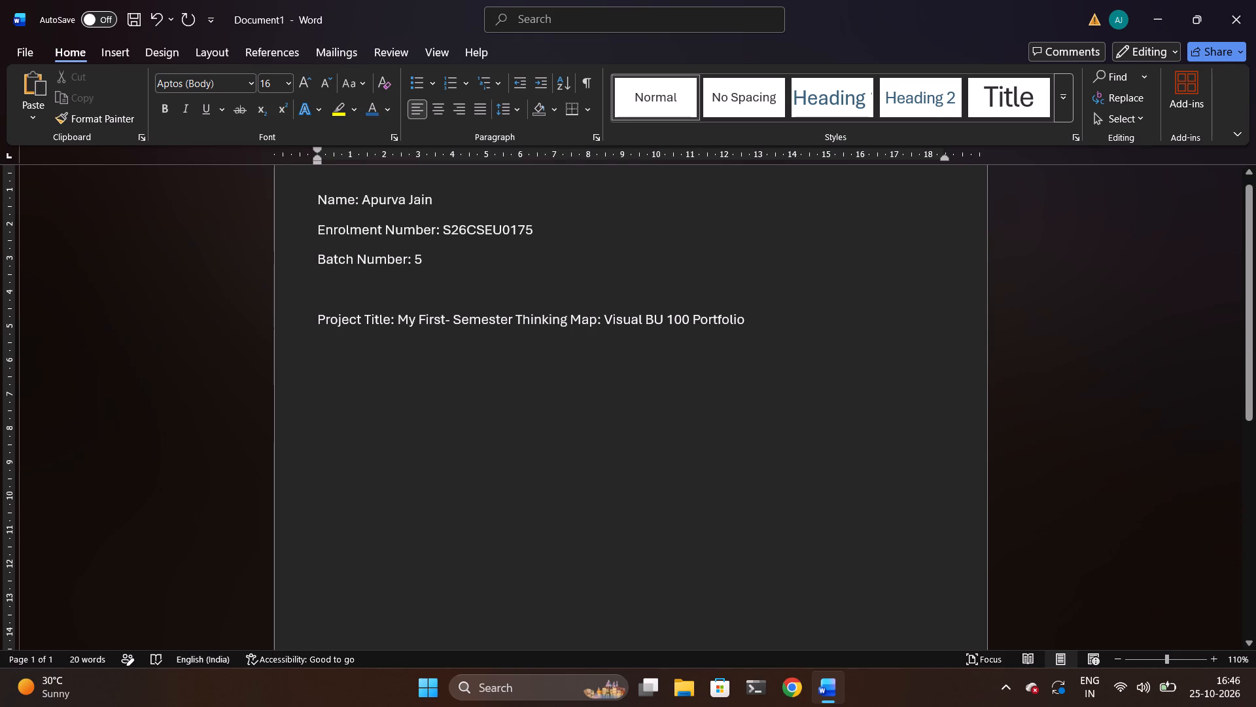
# Enter "This was me at" as the start of the heading on the line below the project title.
pyautogui.write('th')
pyautogui.press('BackSpace')
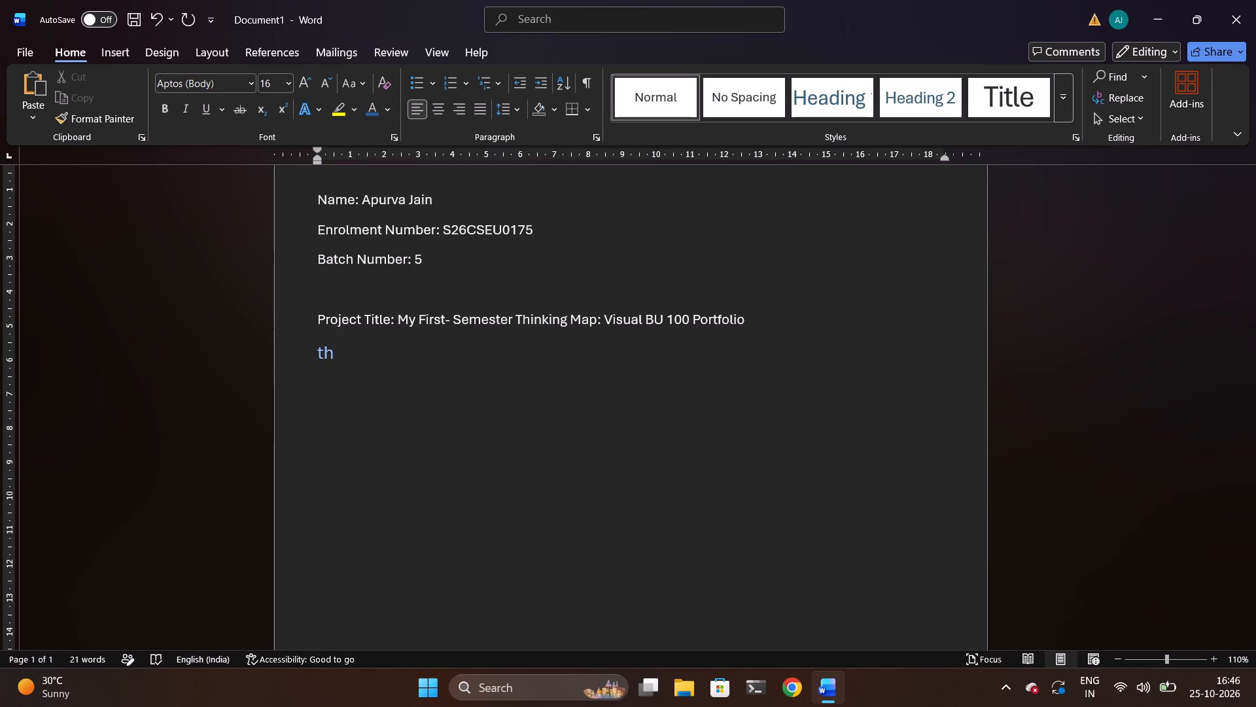
pyautogui.press('BackSpace')
pyautogui.press('t')
pyautogui.write('hu')
pyautogui.press('BackSpace')
pyautogui.write('is')
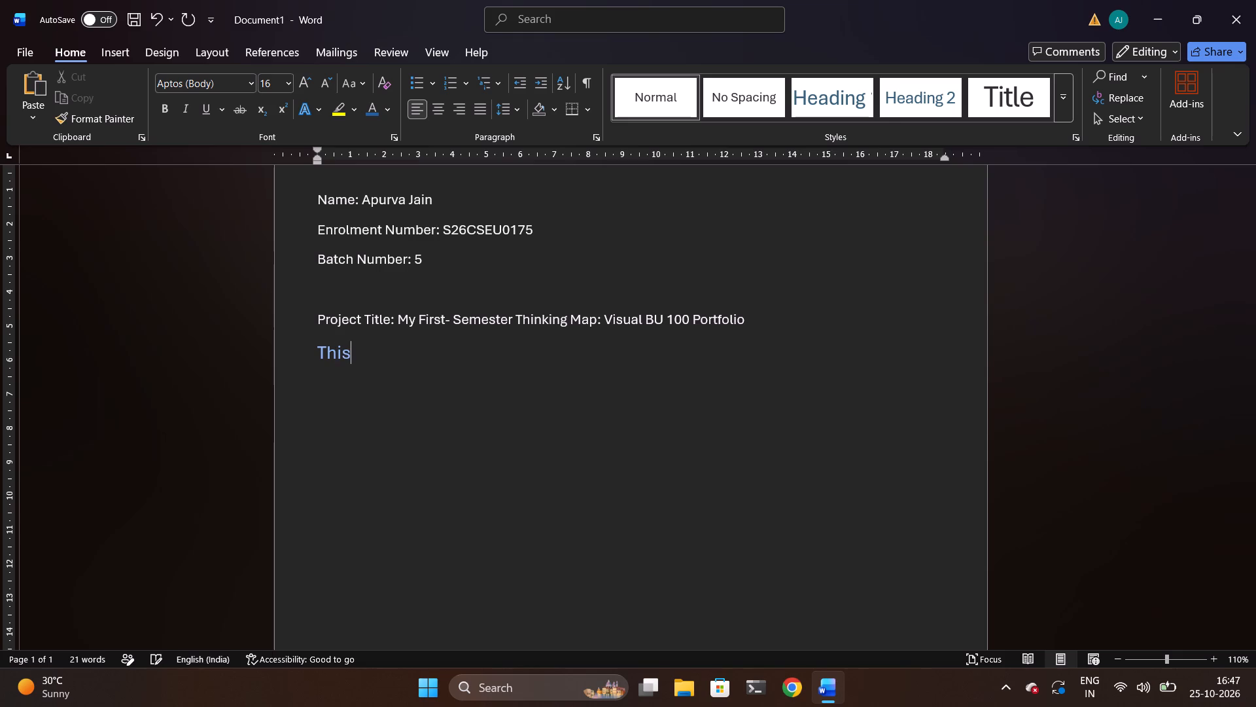
pyautogui.press('space')
pyautogui.write('was me atv')
pyautogui.press('space')
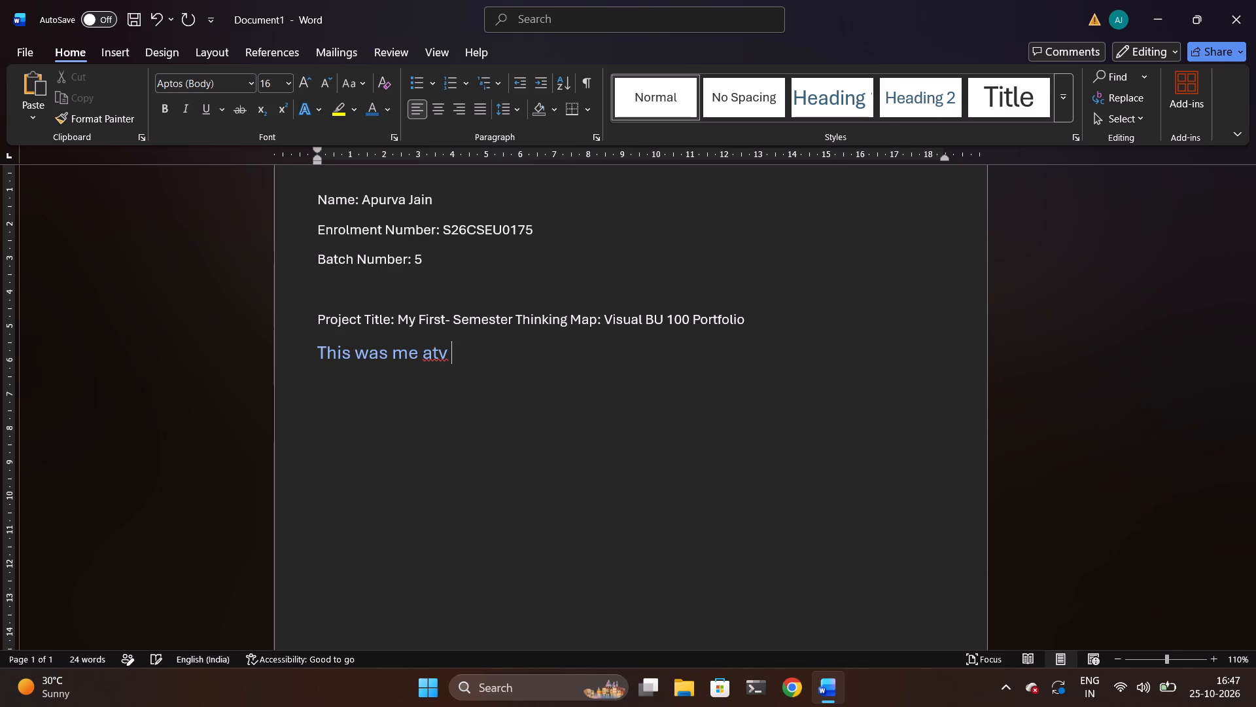
pyautogui.press('BackSpace')
pyautogui.press('BackSpace')
pyautogui.press('space')
# Replace the heading's wording after "This" with the capitalised words "Was Me".
pyautogui.press('BackSpace')
pyautogui.press('BackSpace')
pyautogui.press('BackSpace')
pyautogui.press('BackSpace')
pyautogui.press('BackSpace')
pyautogui.press('BackSpace')
pyautogui.press('BackSpace')
pyautogui.press('BackSpace')
pyautogui.press('BackSpace')
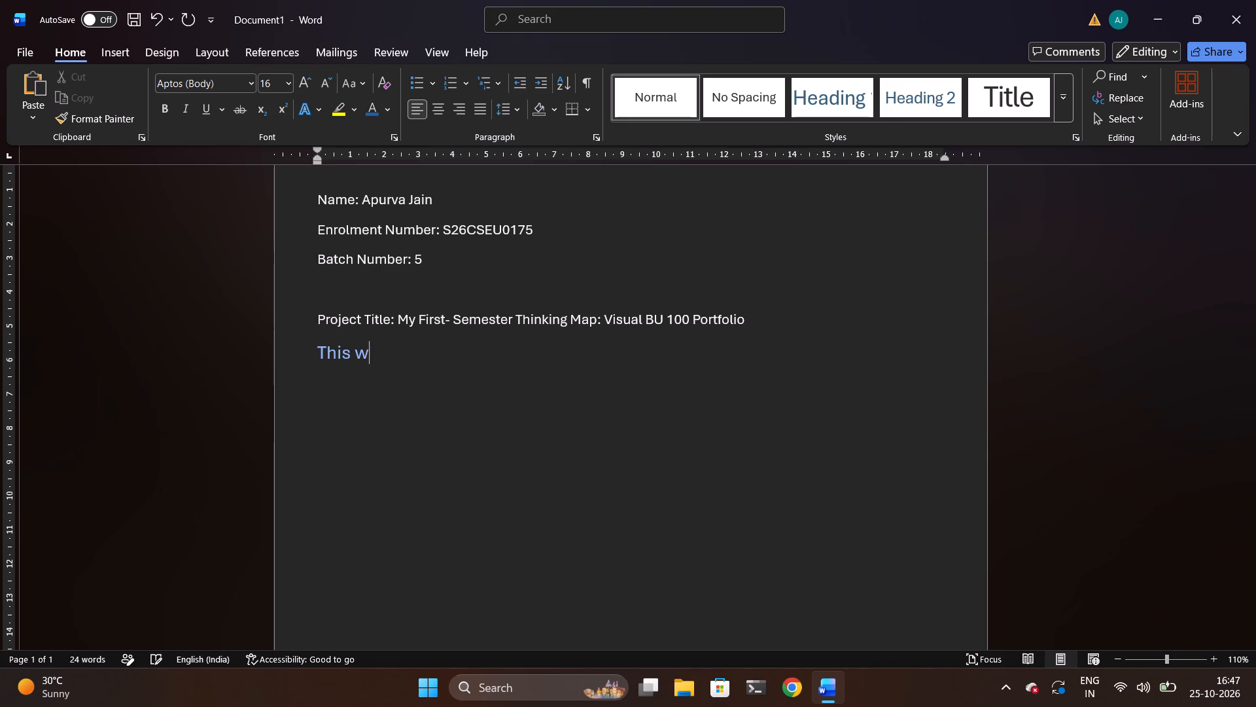
pyautogui.press('BackSpace')
pyautogui.write('as')
pyautogui.click(116, 465)
pyautogui.click(393, 352)
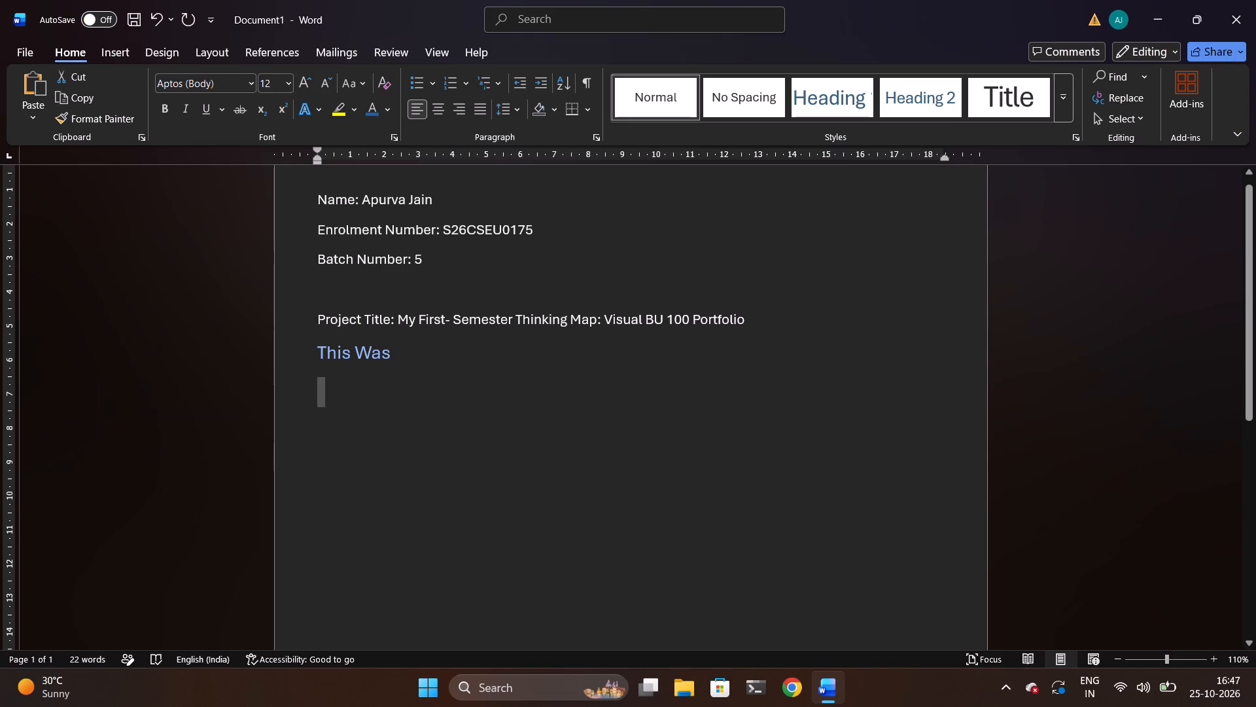
pyautogui.press('space')
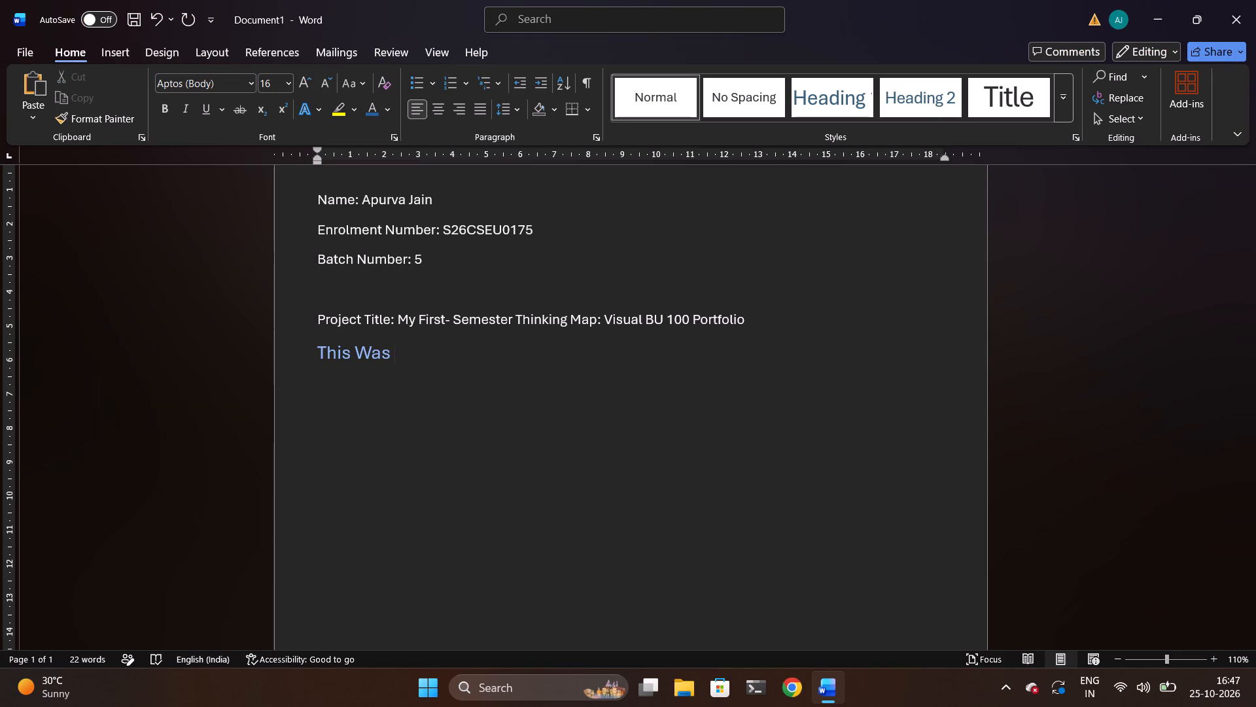
pyautogui.press('m')
pyautogui.press('e')
pyautogui.press('space')
# Complete the heading with "at the Start:" and start a new line below it.
pyautogui.write('at the')
pyautogui.press('space')
pyautogui.write('ST')
pyautogui.press('BackSpace')
pyautogui.write('tart')
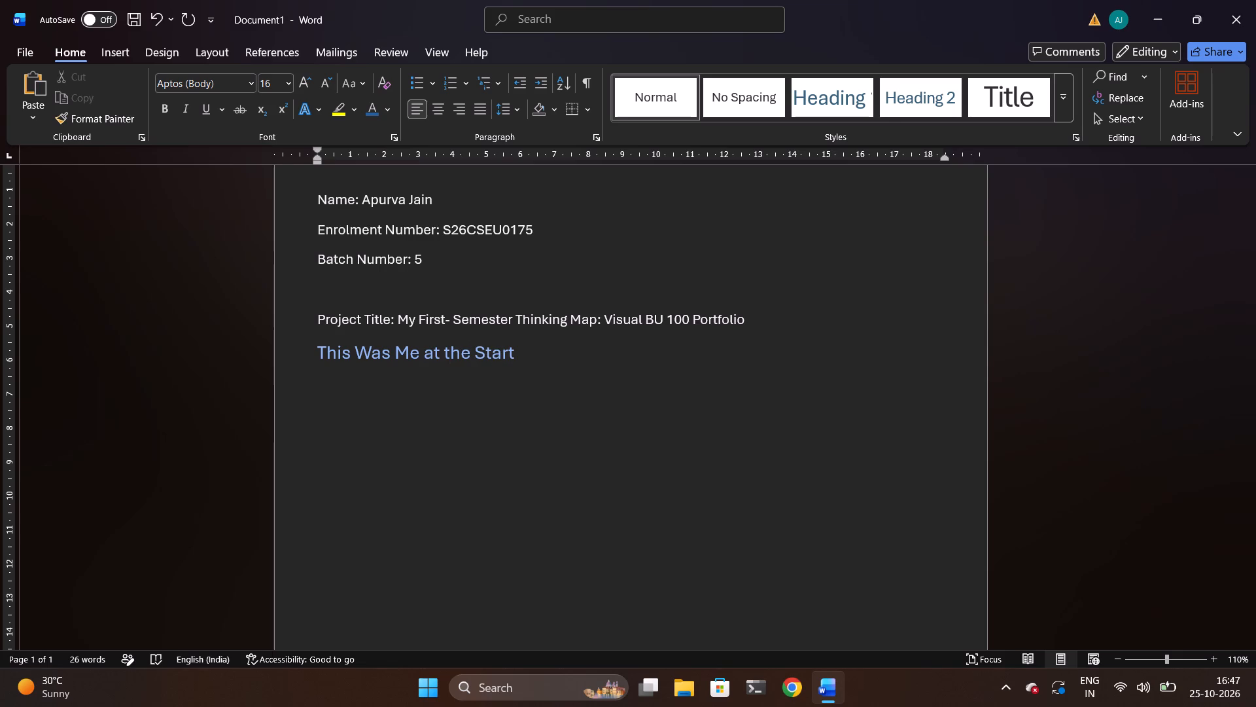
pyautogui.hotkey('shift', ':')
pyautogui.press('Return')
# Set the font size to 12 for the empty line below the "This Was Me at the Start:" heading.
pyautogui.click(287, 84)
pyautogui.click(276, 183)
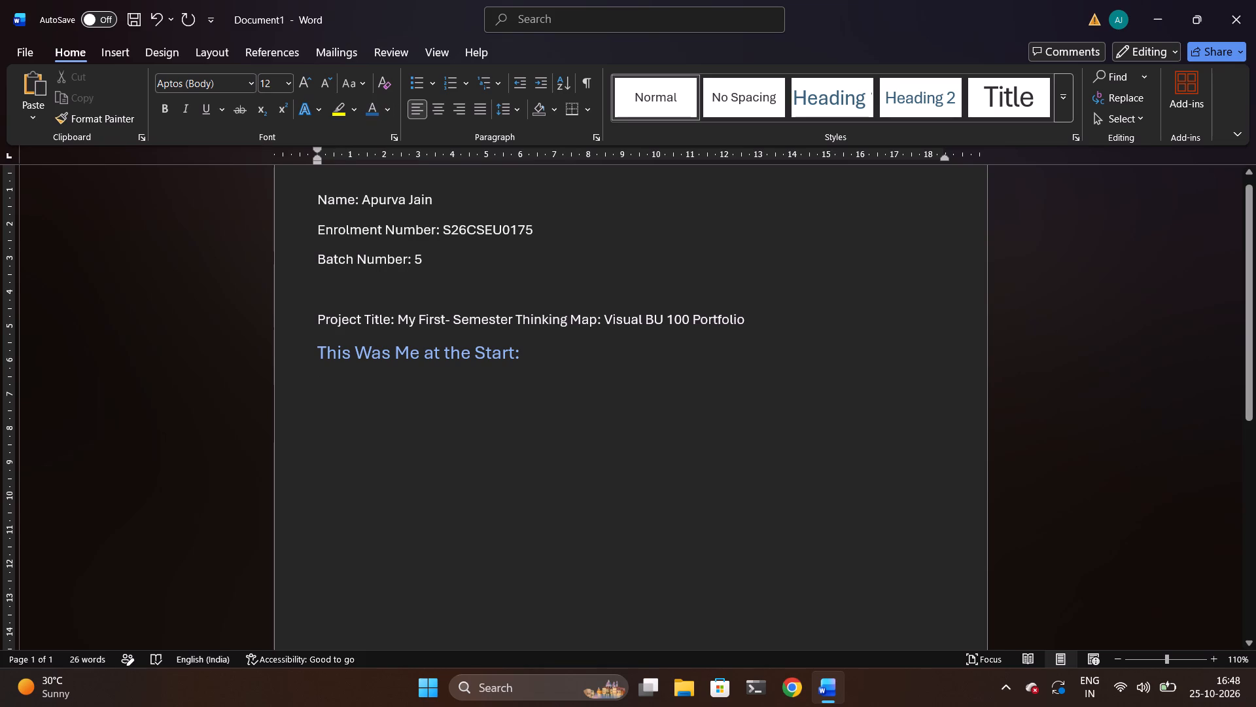
pyautogui.write('gg')
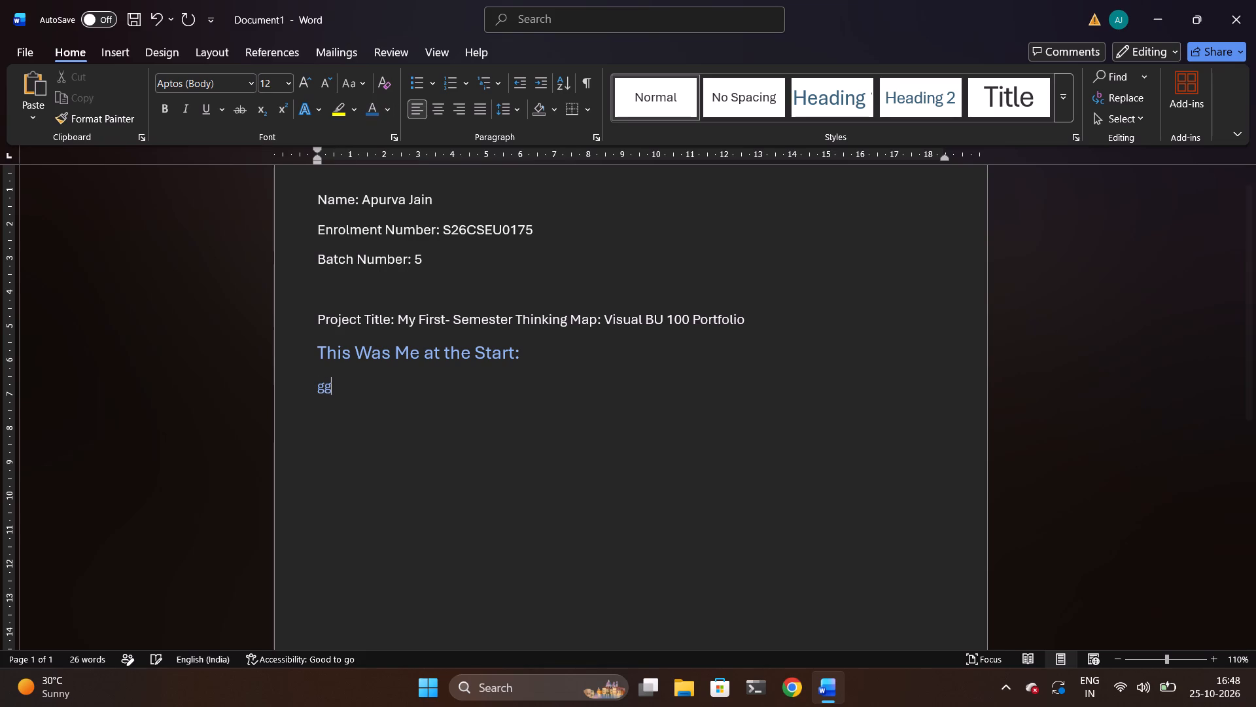
pyautogui.press('BackSpace')
pyautogui.press('BackSpace')
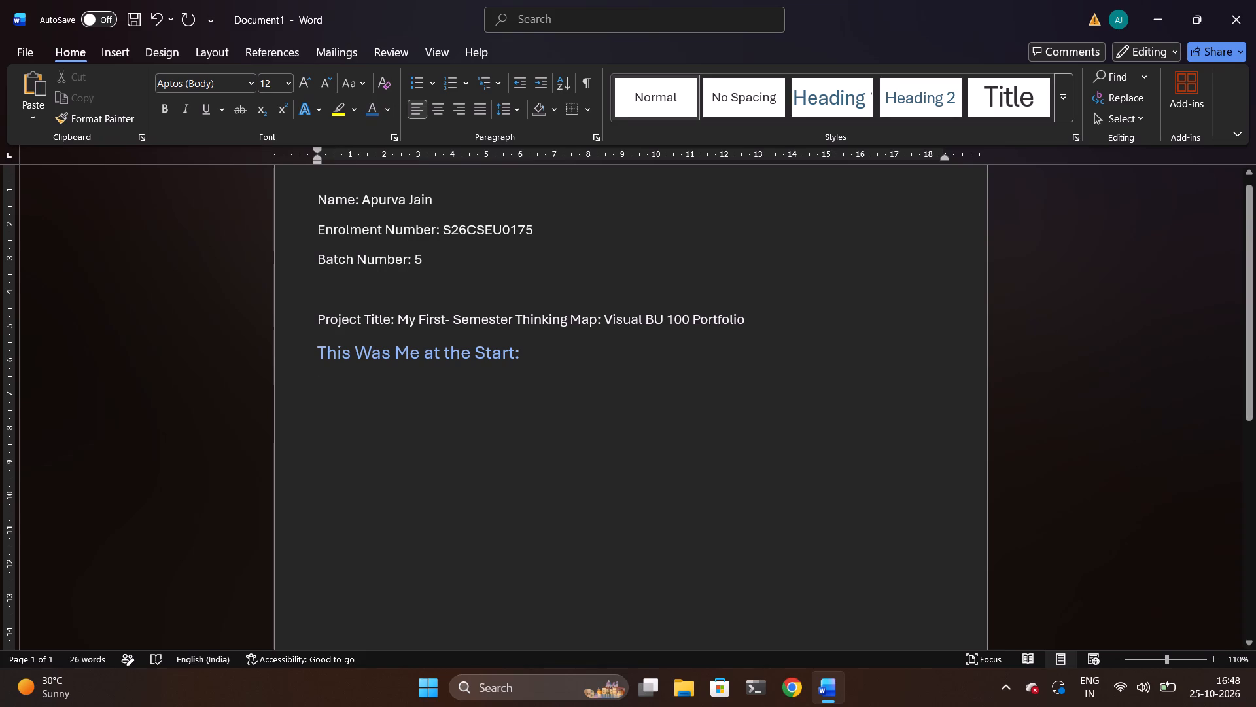
pyautogui.click(392, 108)
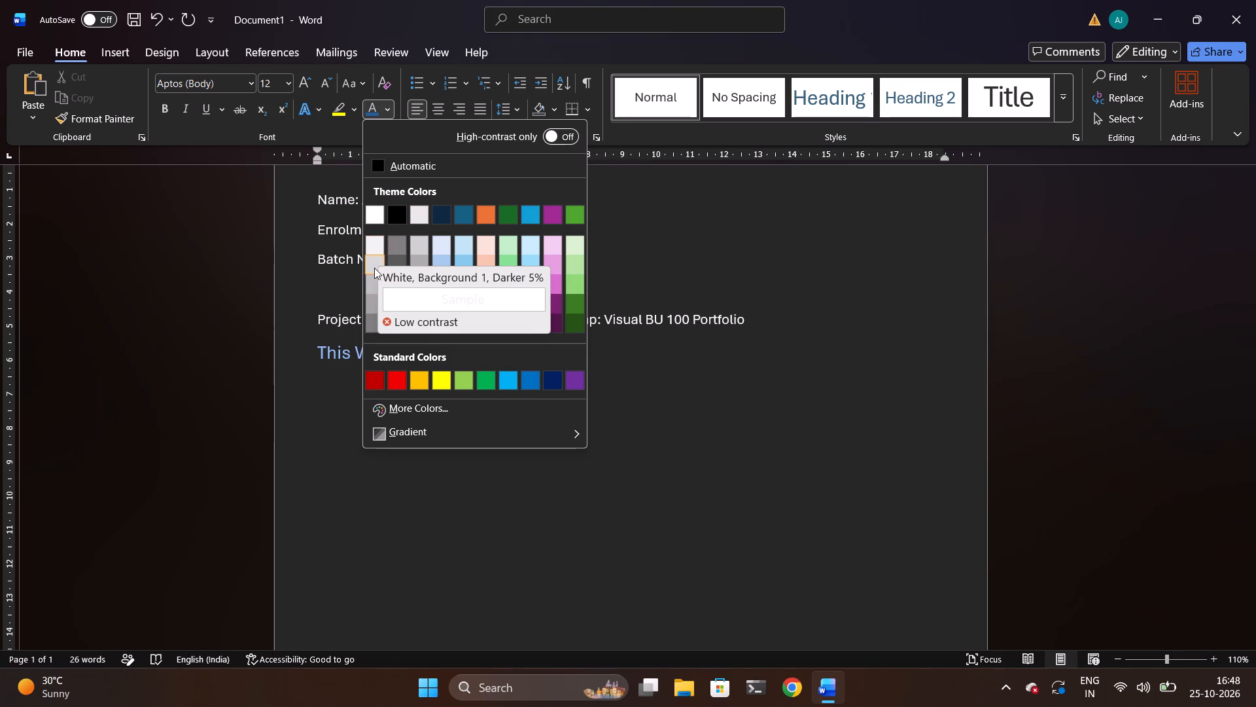
pyautogui.click(327, 382)
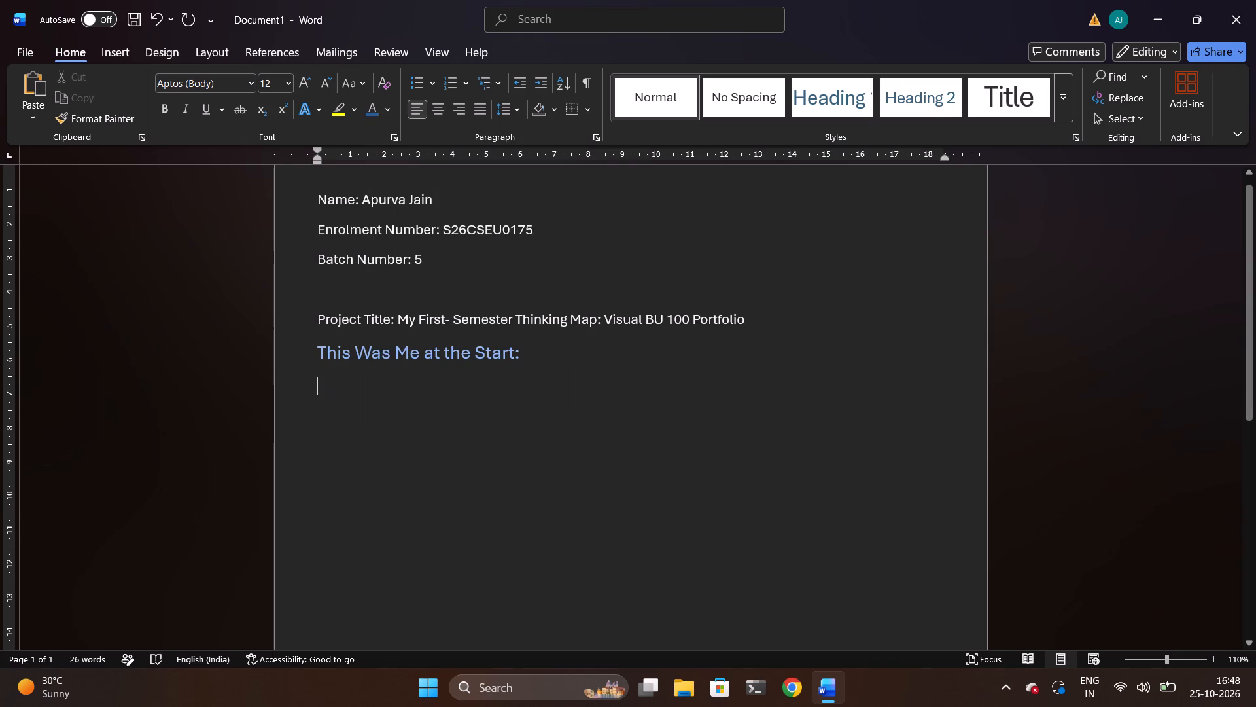
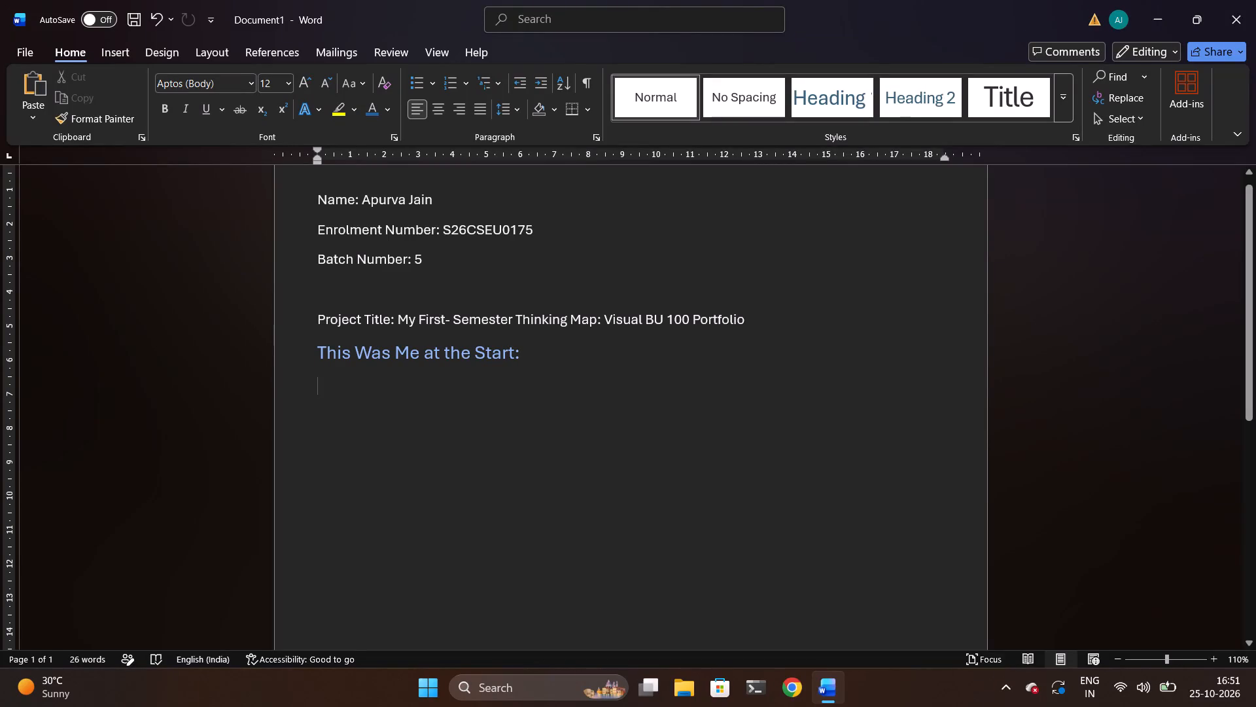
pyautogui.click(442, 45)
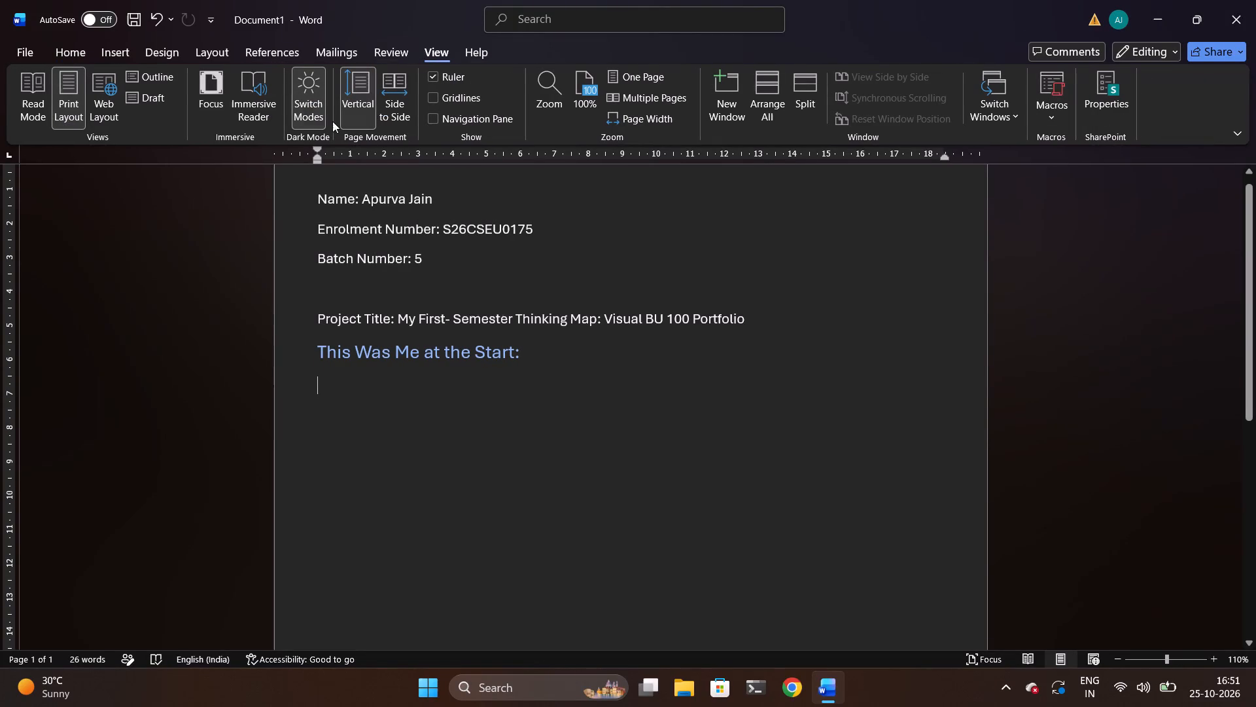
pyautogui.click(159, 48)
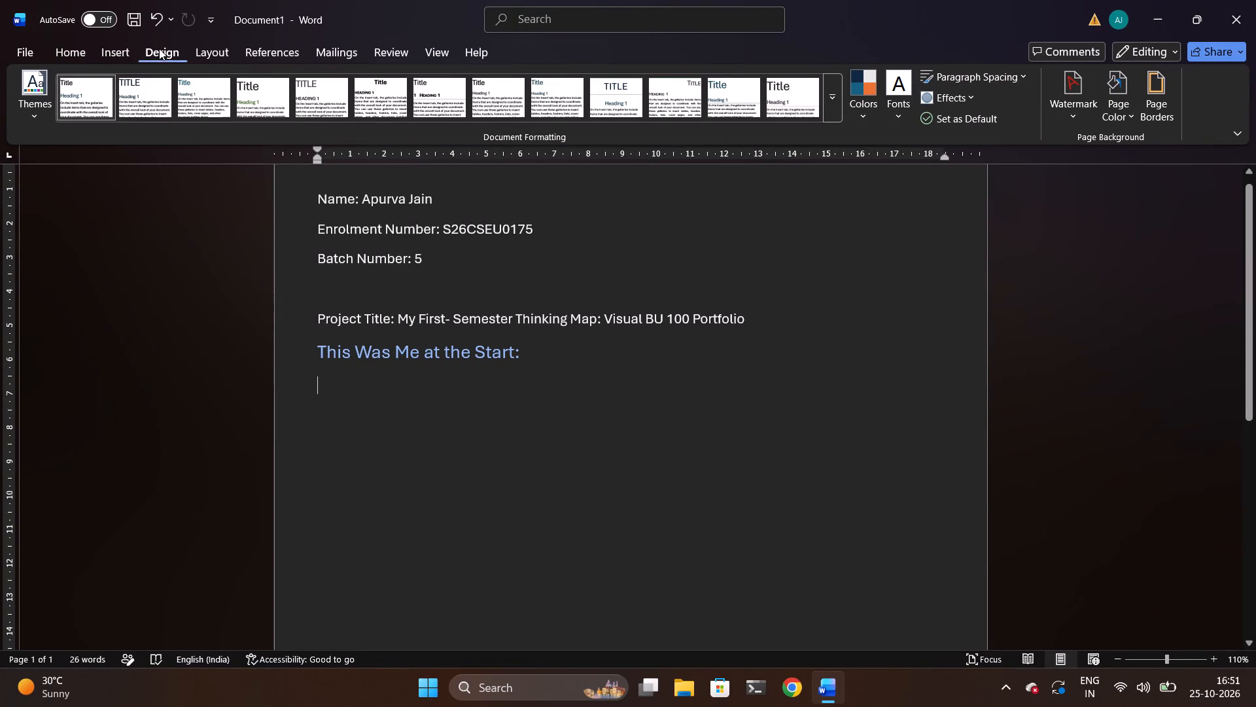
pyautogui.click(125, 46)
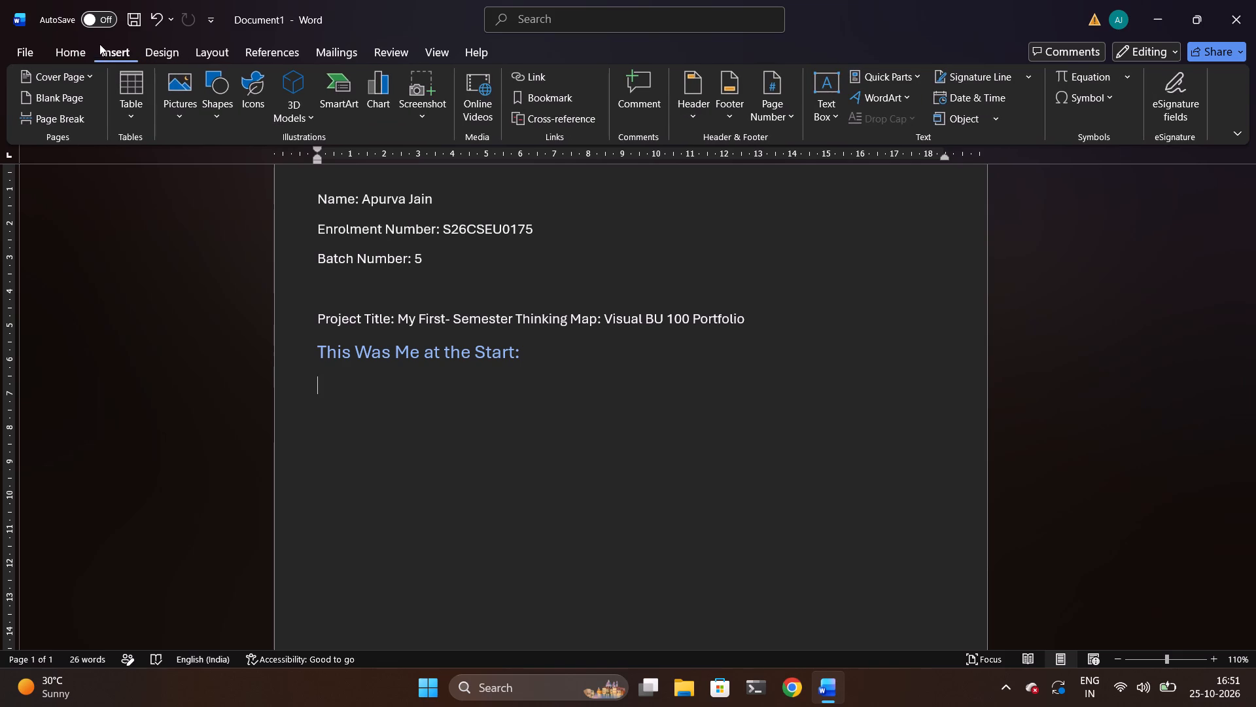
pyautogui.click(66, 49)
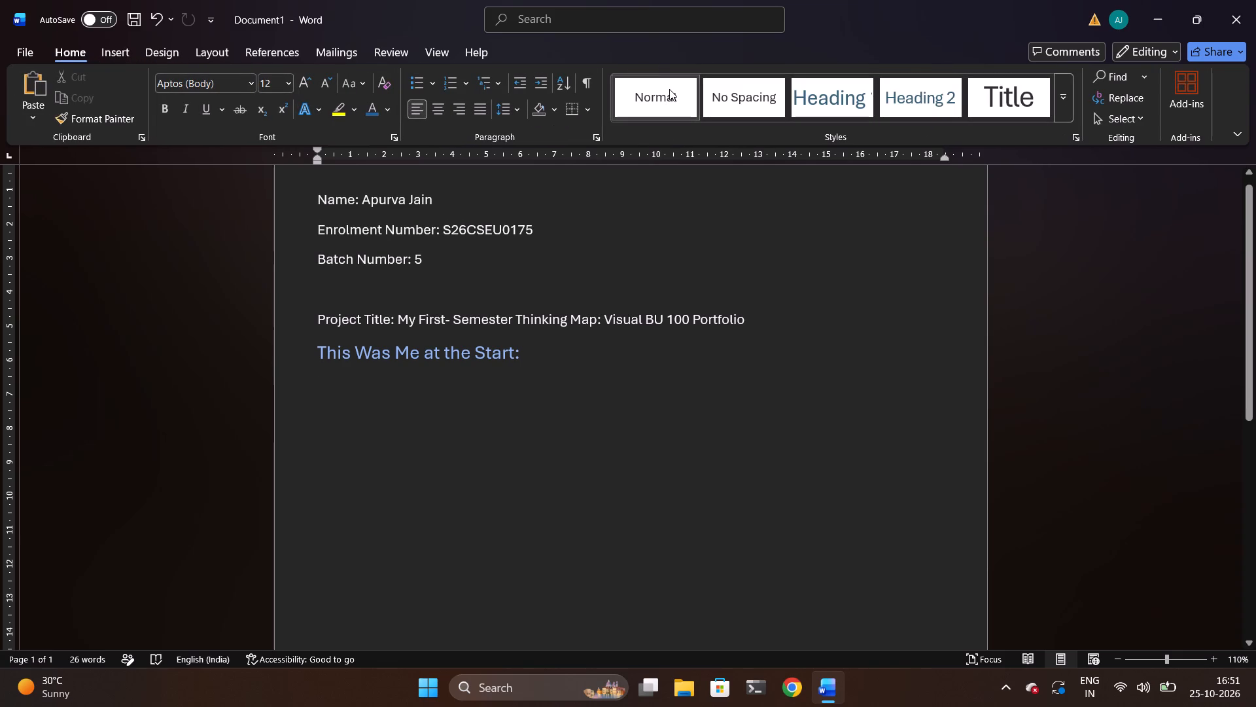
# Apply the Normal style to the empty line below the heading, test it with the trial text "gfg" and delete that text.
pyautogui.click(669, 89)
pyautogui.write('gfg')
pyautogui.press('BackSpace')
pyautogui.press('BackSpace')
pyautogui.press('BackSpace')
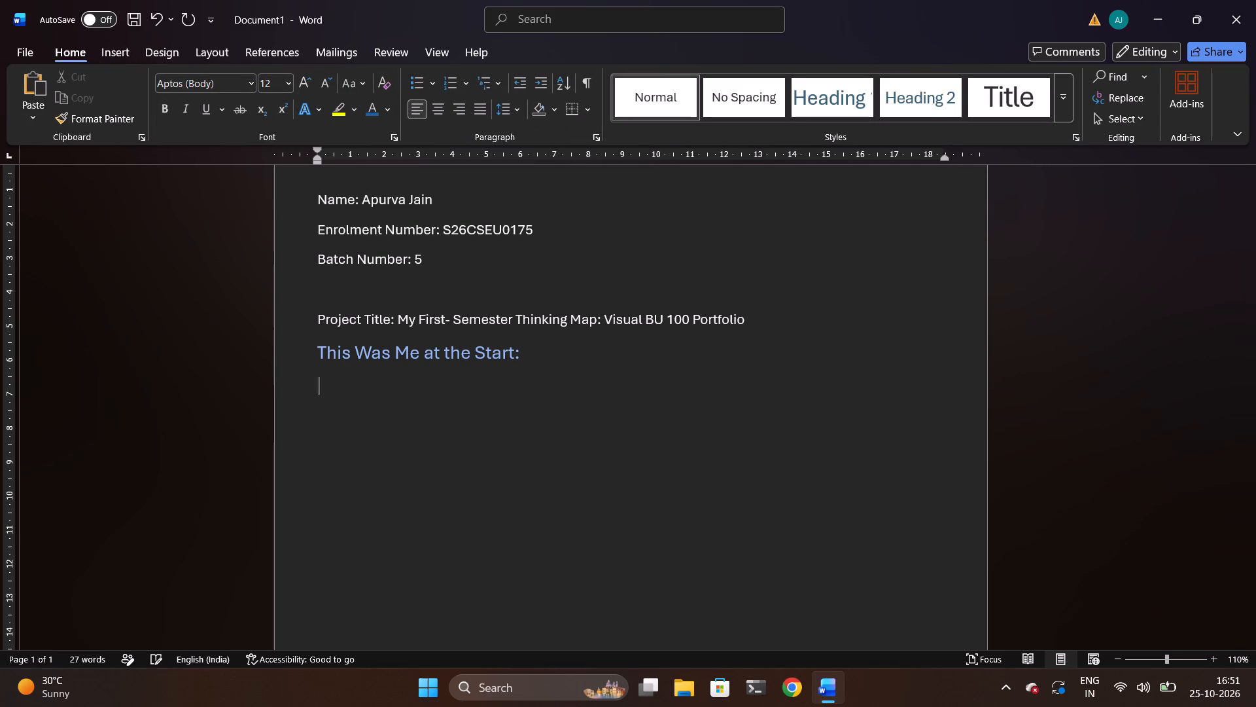
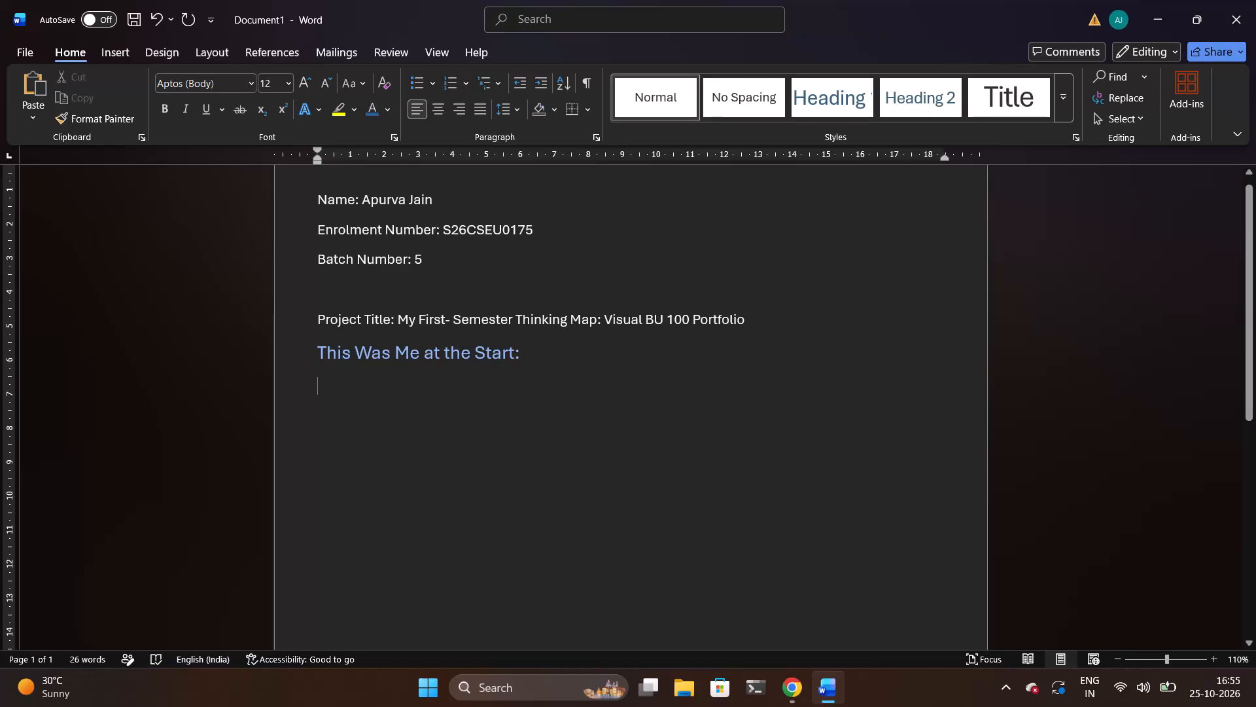
# Paste the copied reflection, from "When I first came to university" through "My starting point", below the heading "This Was Me at the Start:".
pyautogui.hotkey('ctrl', 'v')
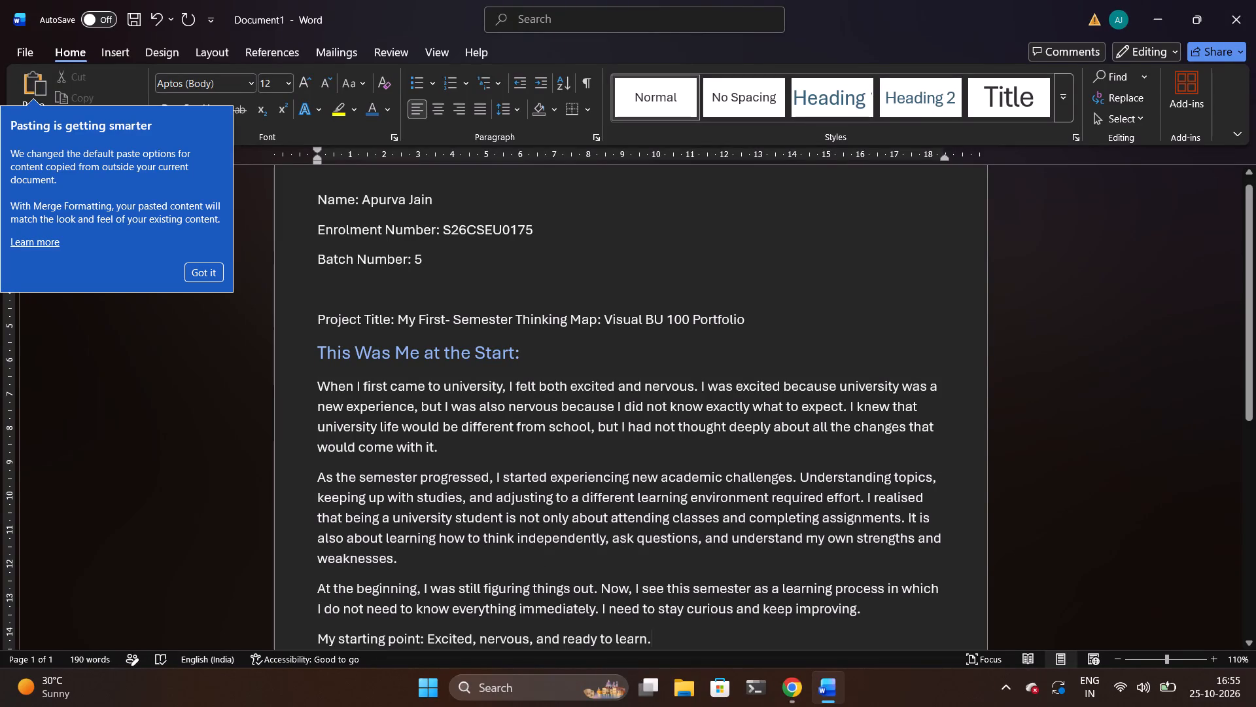
pyautogui.click(842, 312)
# Review the page from the student details through the reflection paragraphs to the closing "My starting point" line.
pyautogui.scroll(-3, 842, 312)
pyautogui.scroll(1, 842, 312)
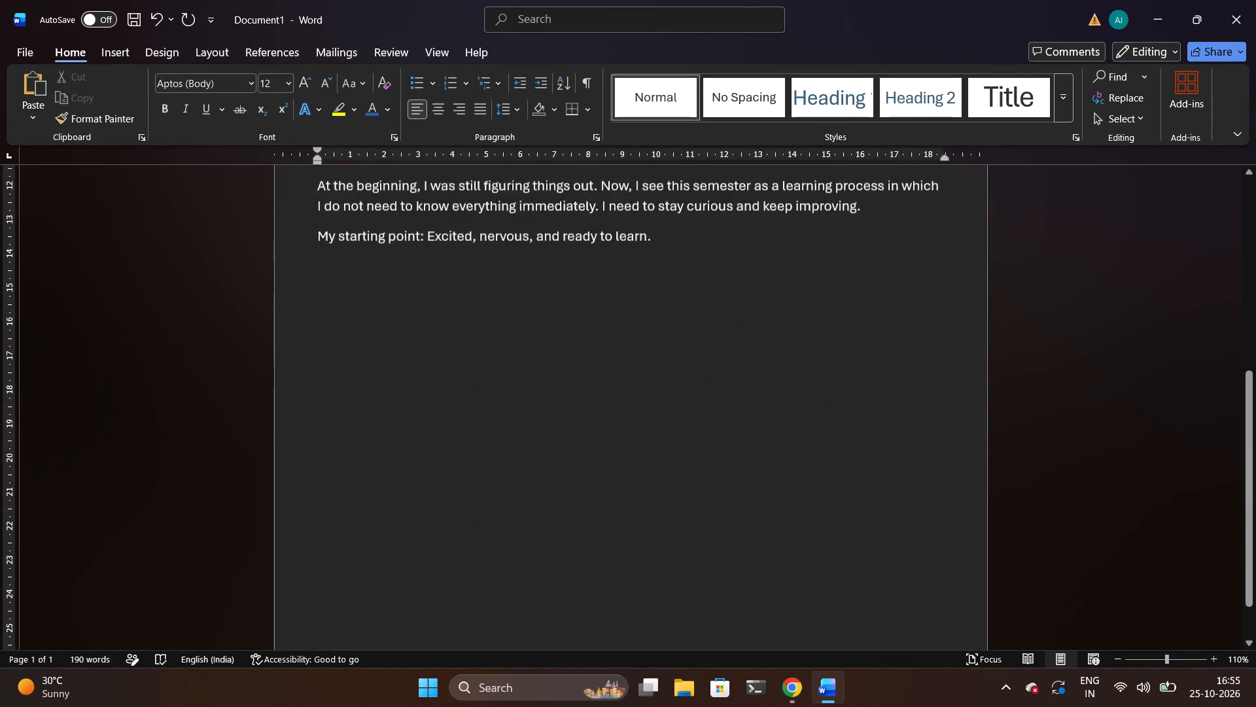
pyautogui.scroll(2, 842, 312)
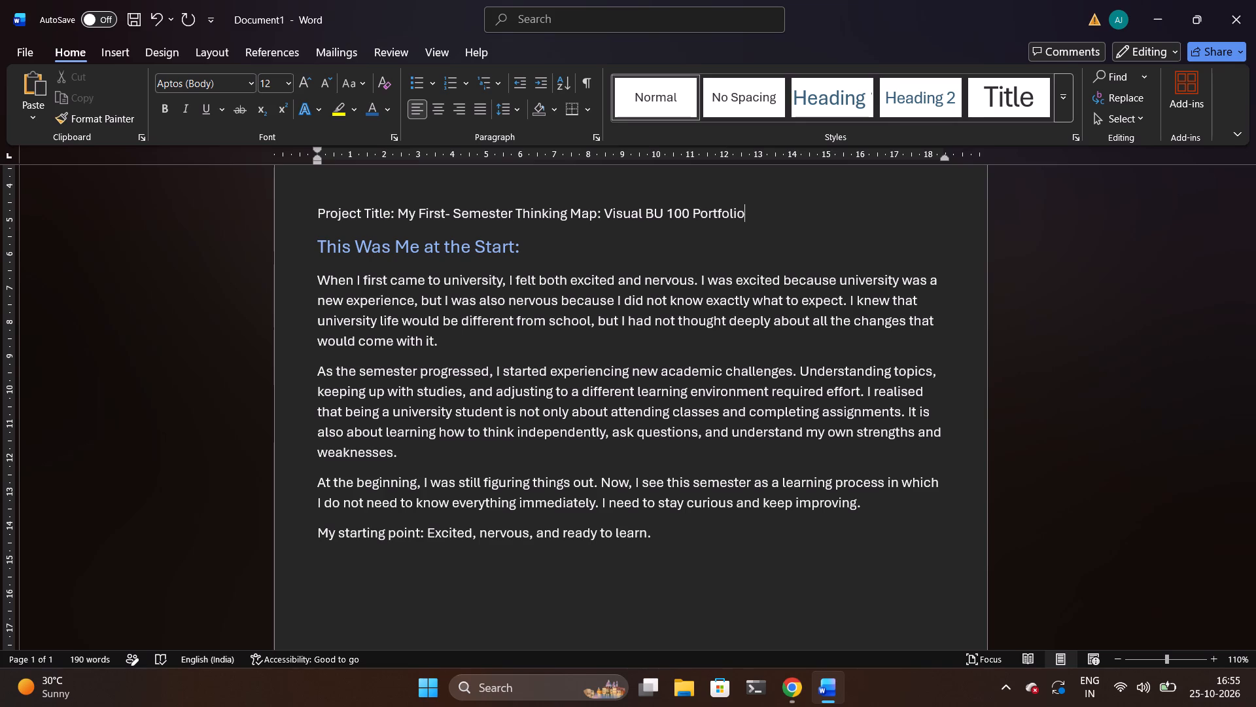
pyautogui.scroll(-1, 842, 312)
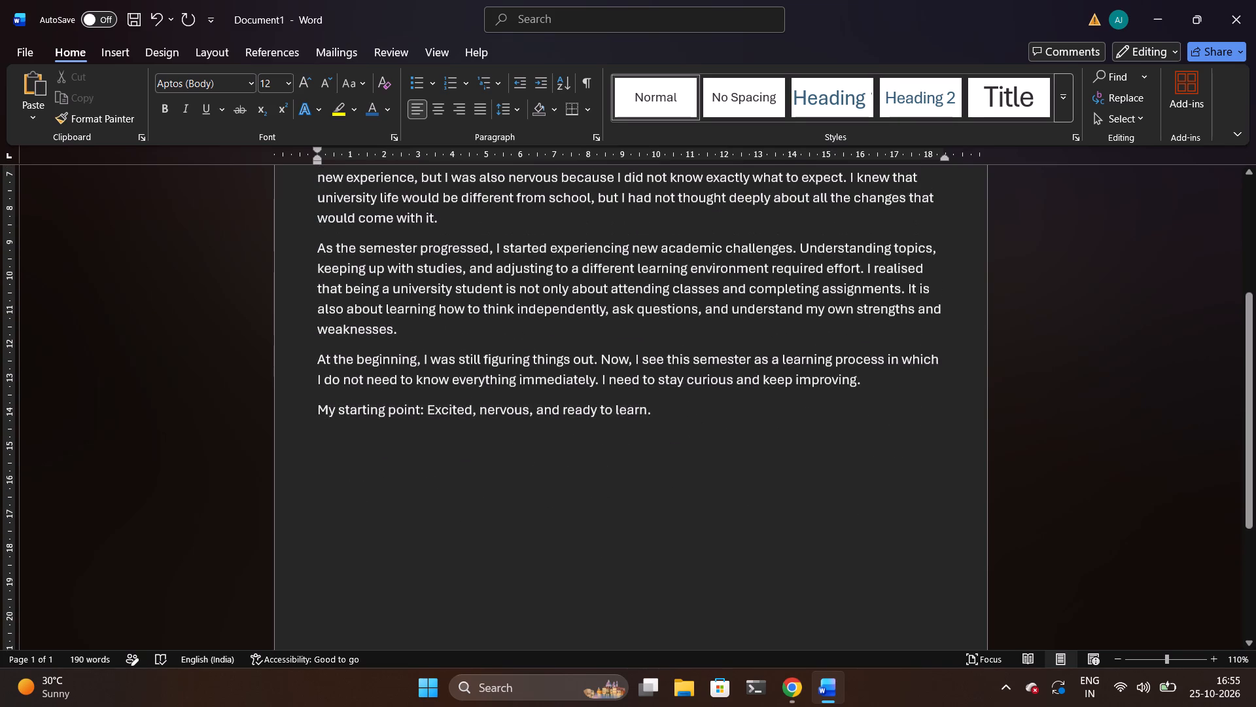
pyautogui.scroll(-2, 842, 312)
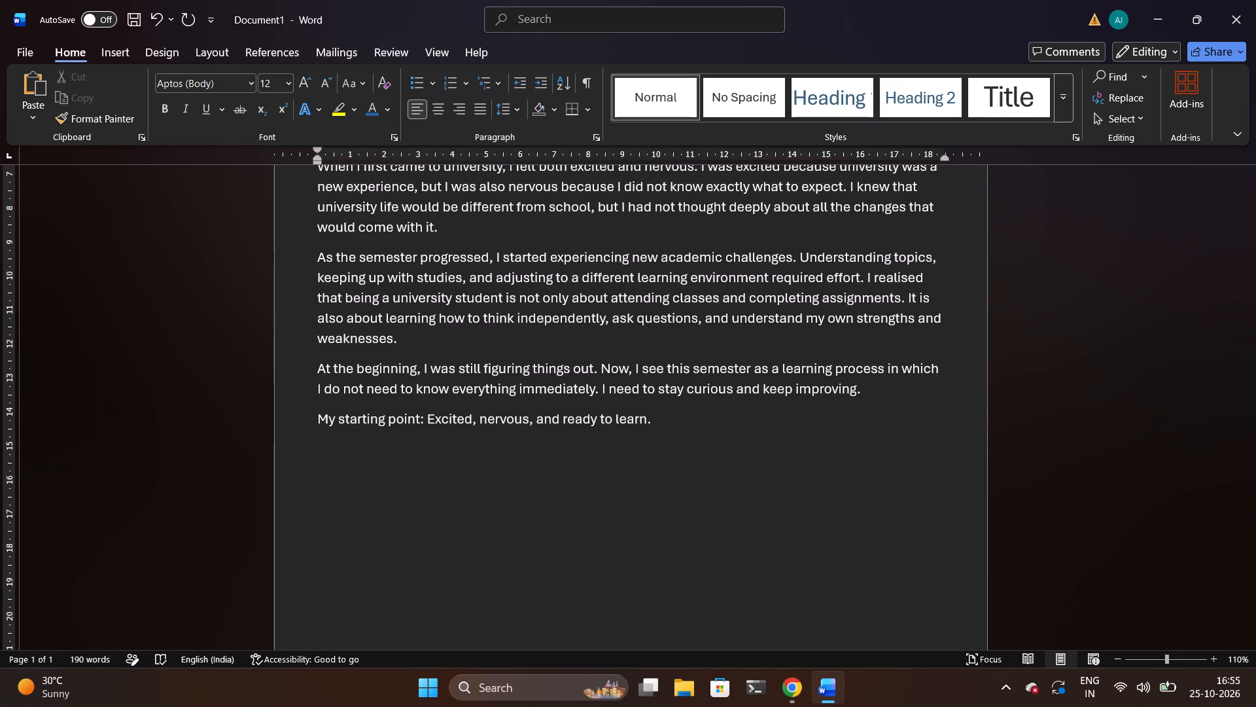
pyautogui.scroll(1, 842, 312)
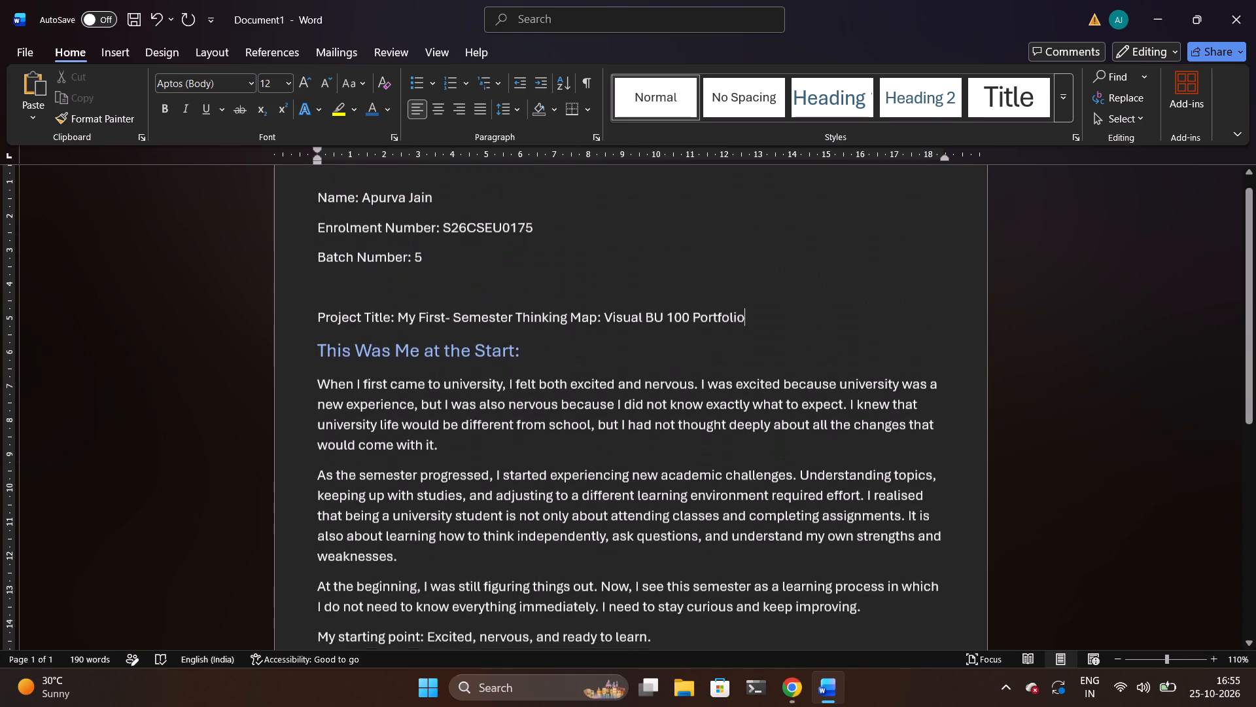
pyautogui.scroll(1, 842, 312)
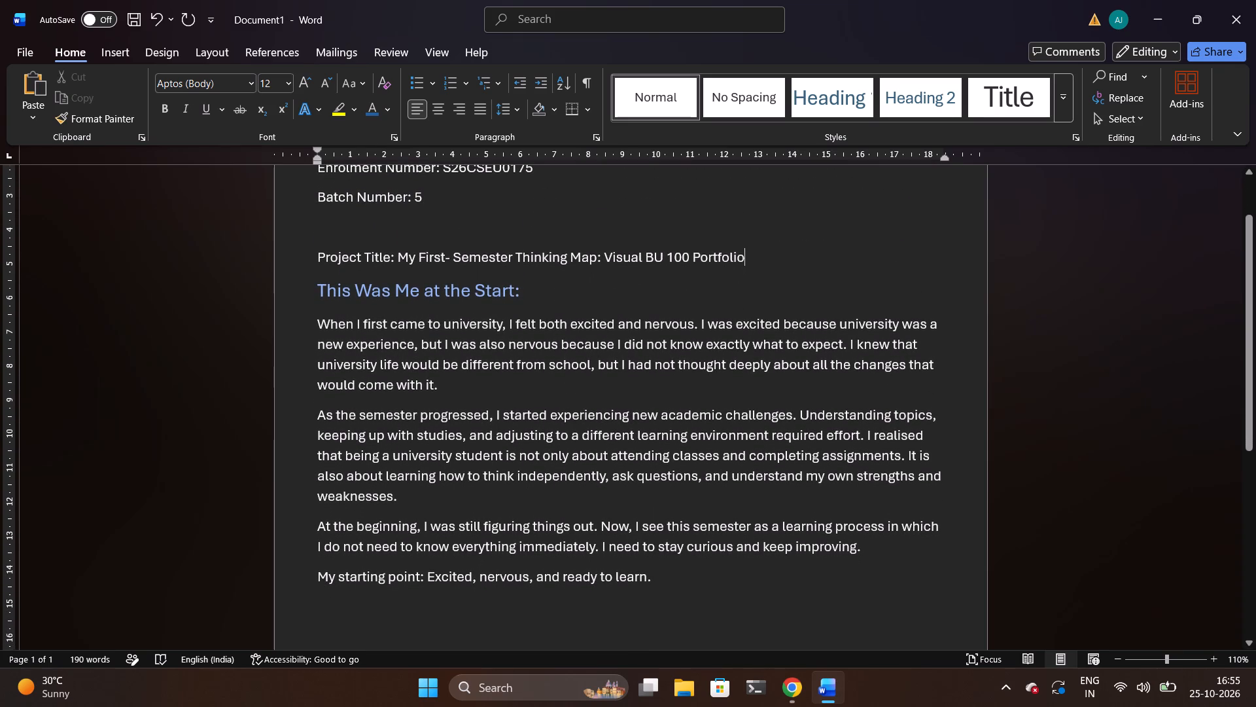
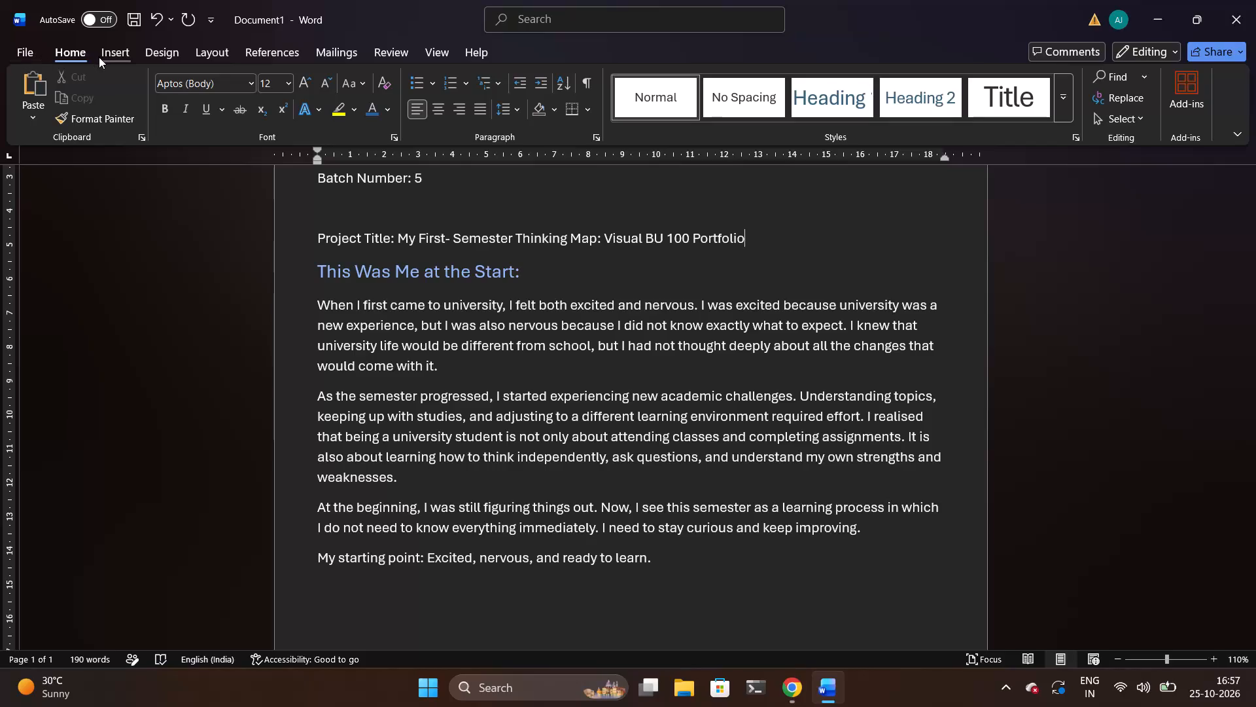
# Insert today's picture, "WhatsApp Image 2026-10-25 at 4.57.06", from the Downloads folder after the Project Title line.
pyautogui.click(99, 57)
pyautogui.click(188, 73)
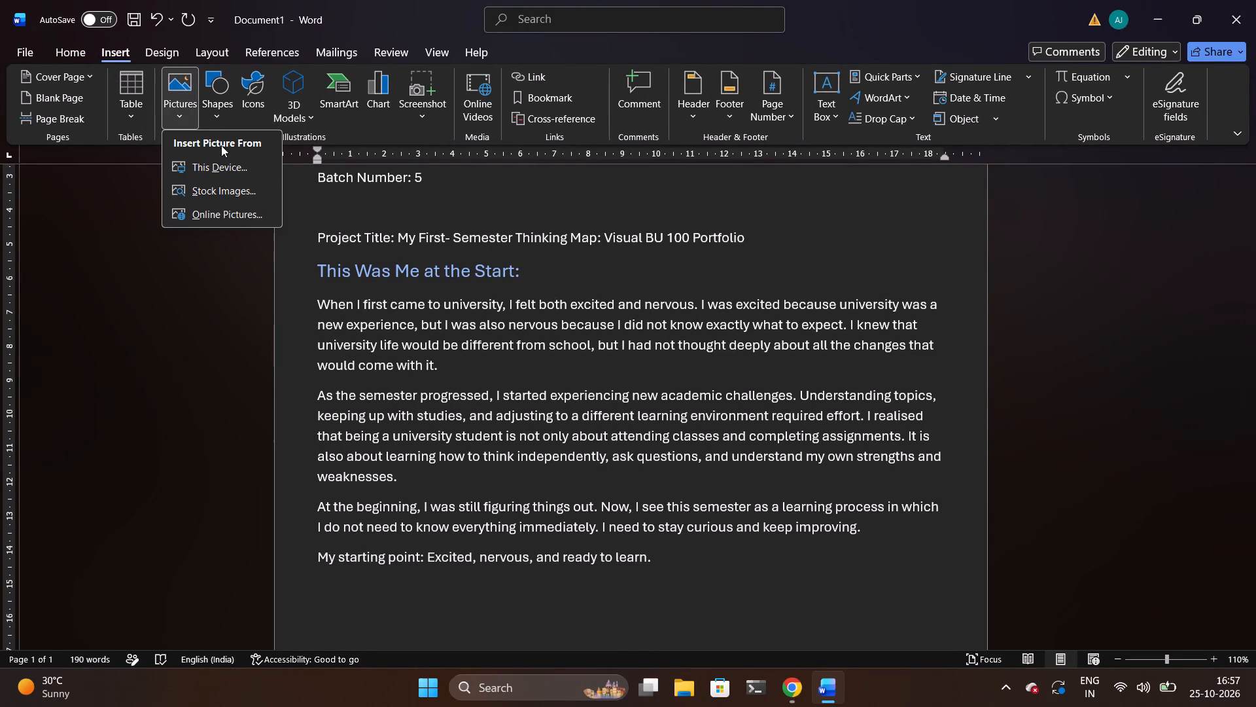
pyautogui.click(224, 172)
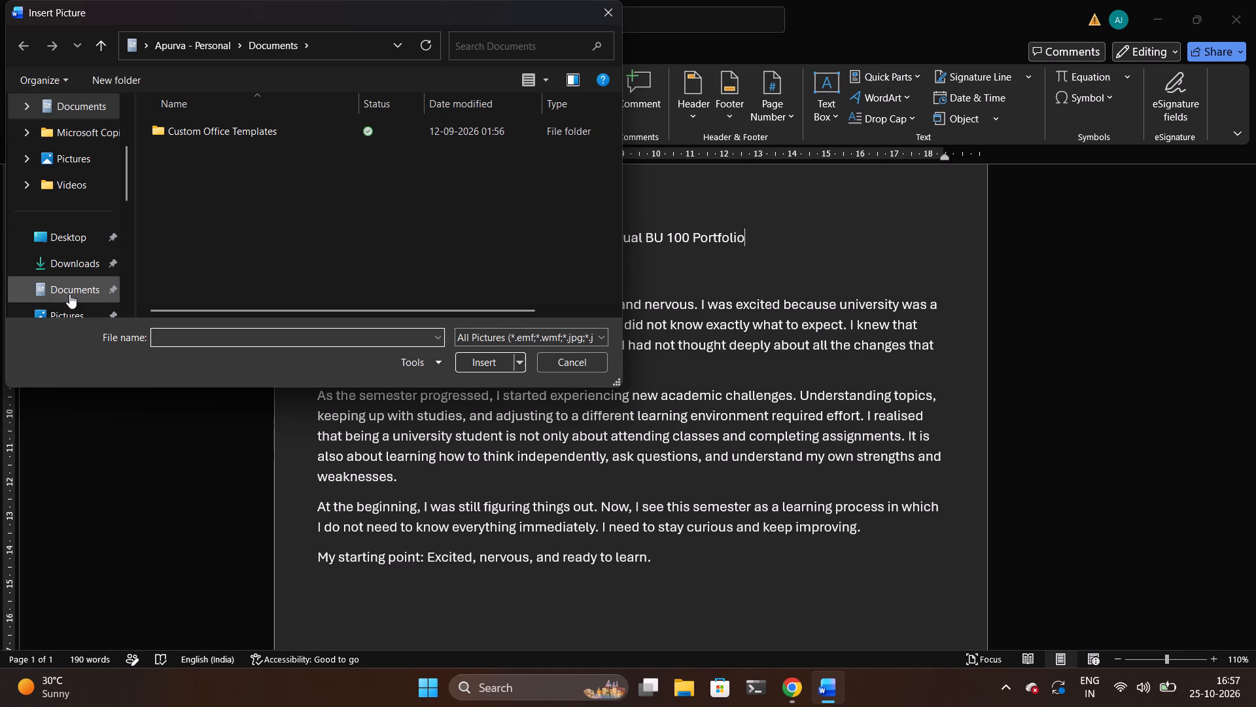
pyautogui.click(66, 265)
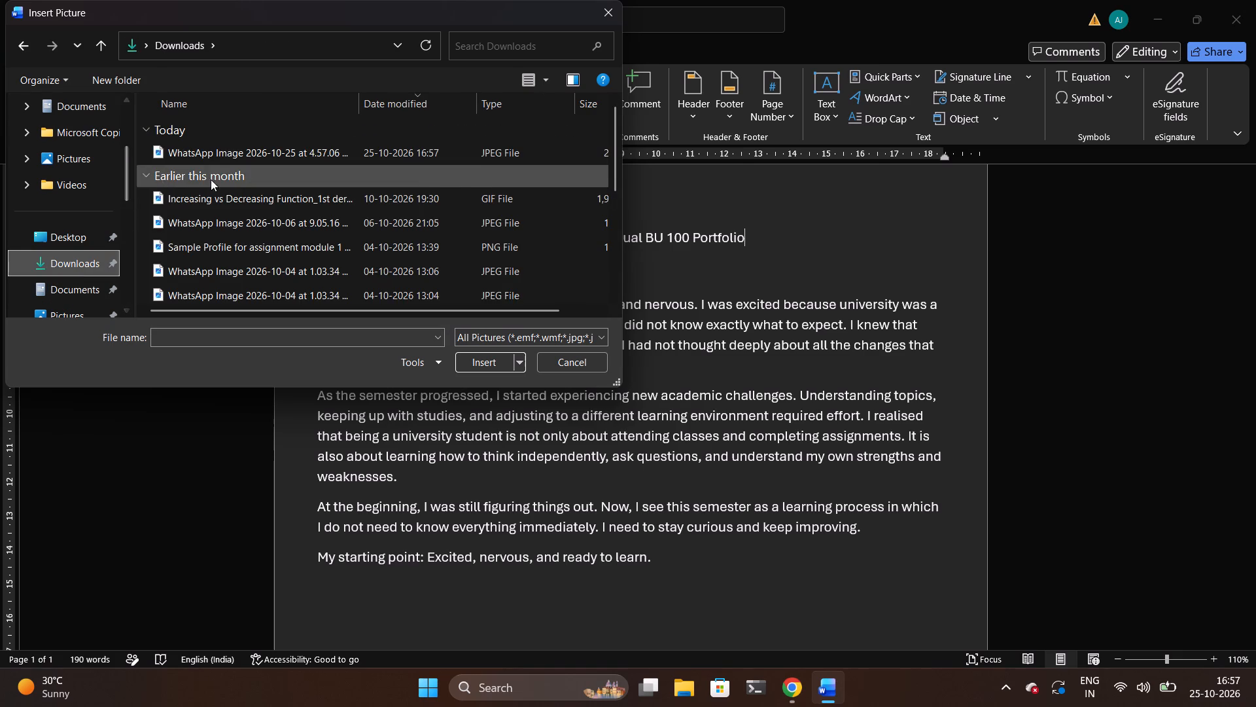
pyautogui.click(215, 153)
pyautogui.doubleClick(215, 153)
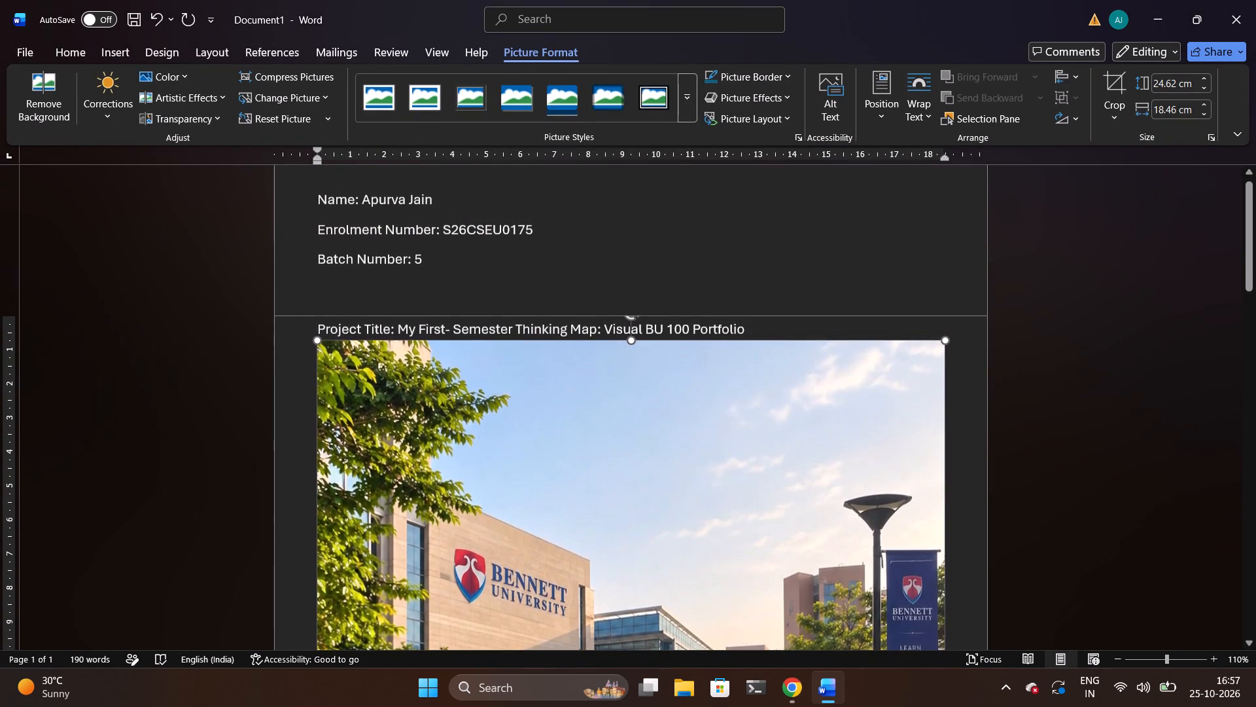
# Examine how the inserted campus picture fits between the project title, the "This Was Me at the Start:" heading and the reflection text.
pyautogui.scroll(1, 387, 362)
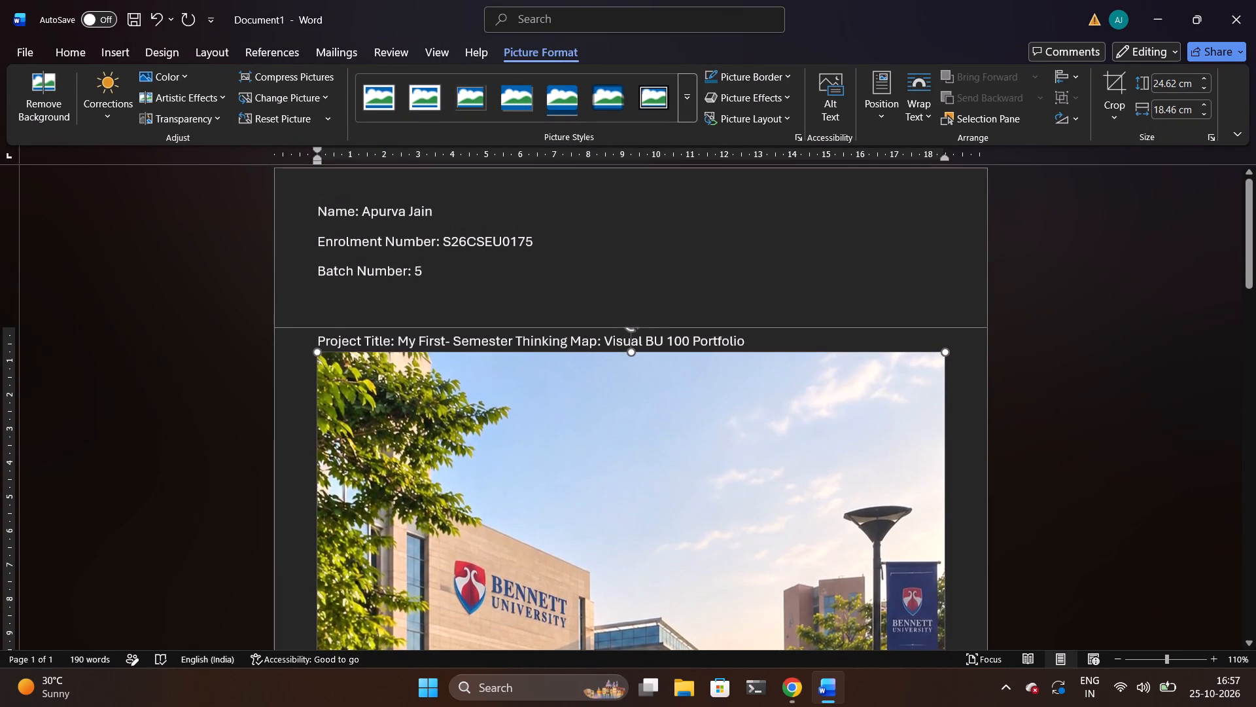
pyautogui.scroll(-2, 387, 362)
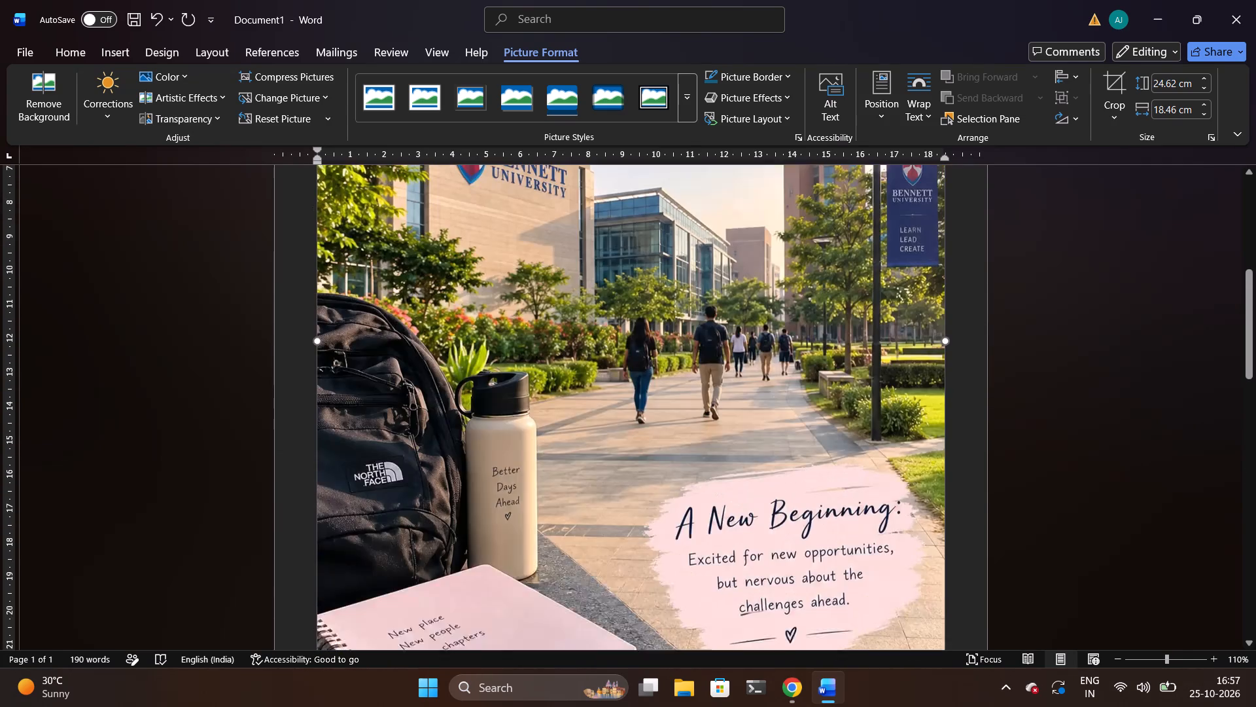
pyautogui.scroll(-2, 387, 362)
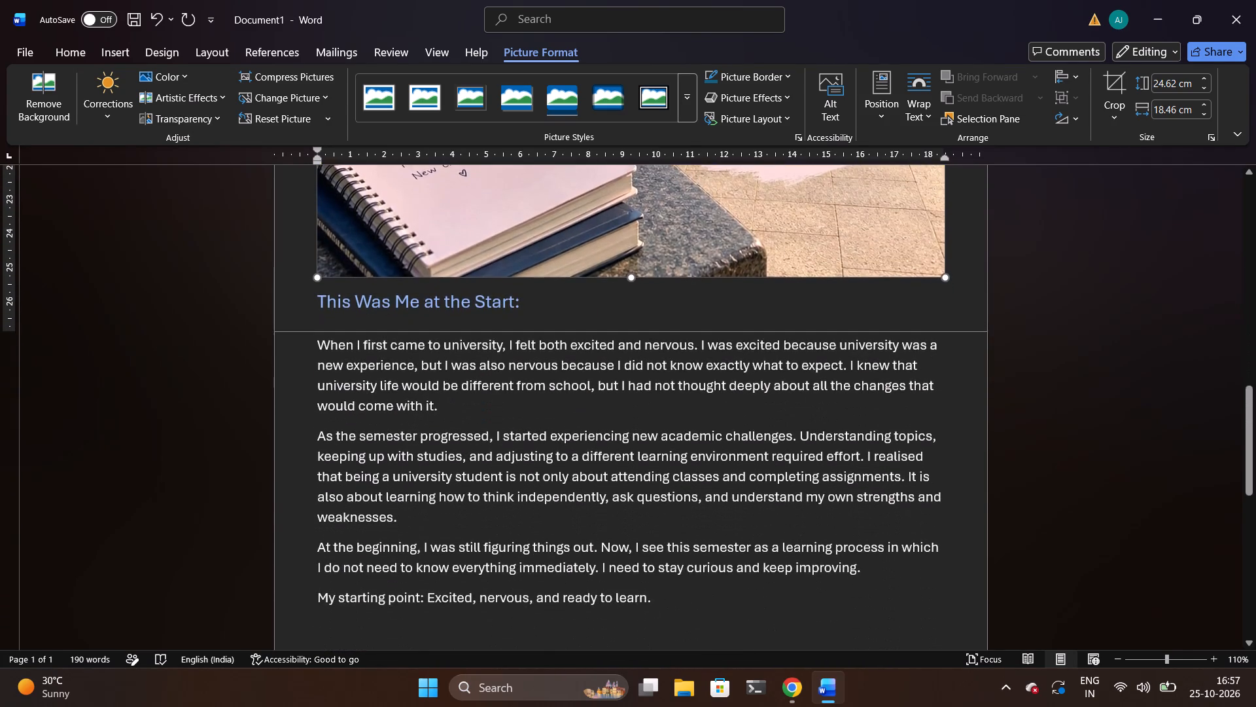
pyautogui.scroll(-1, 387, 362)
pyautogui.click(676, 505)
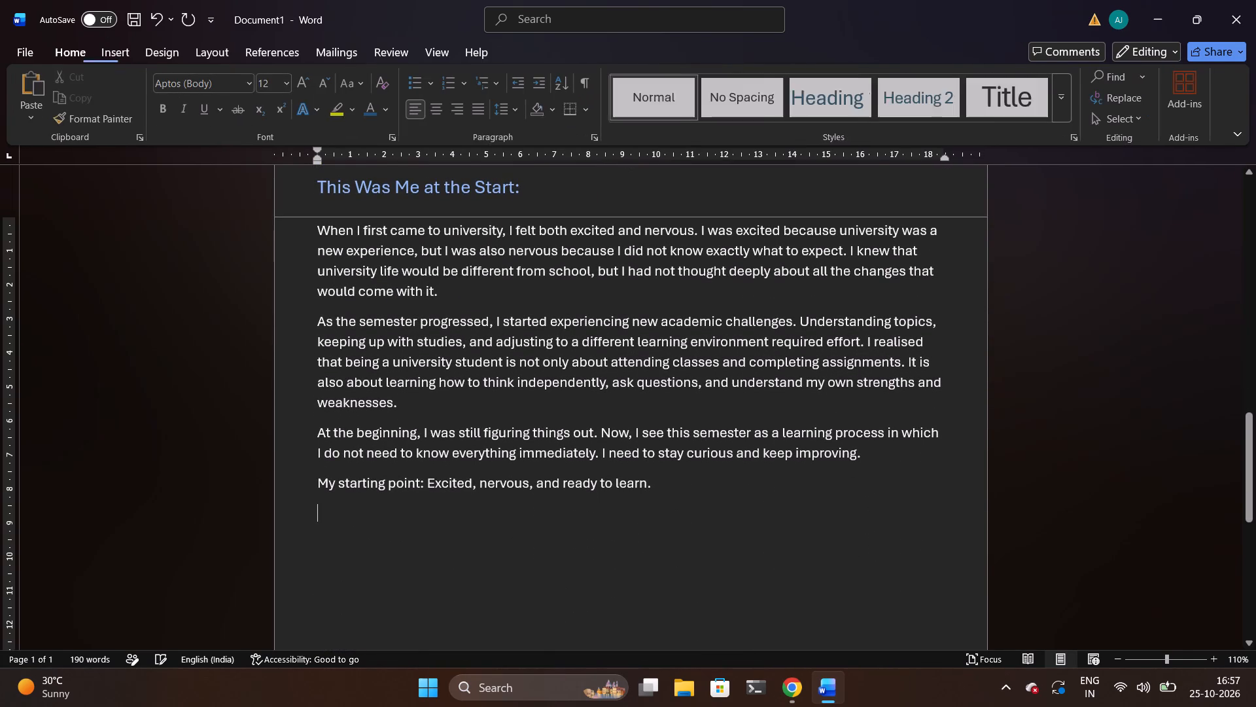
pyautogui.scroll(3, 627, 507)
pyautogui.keyDown('ctrl'); pyautogui.scroll(-3, 627, 507); pyautogui.keyUp('ctrl')
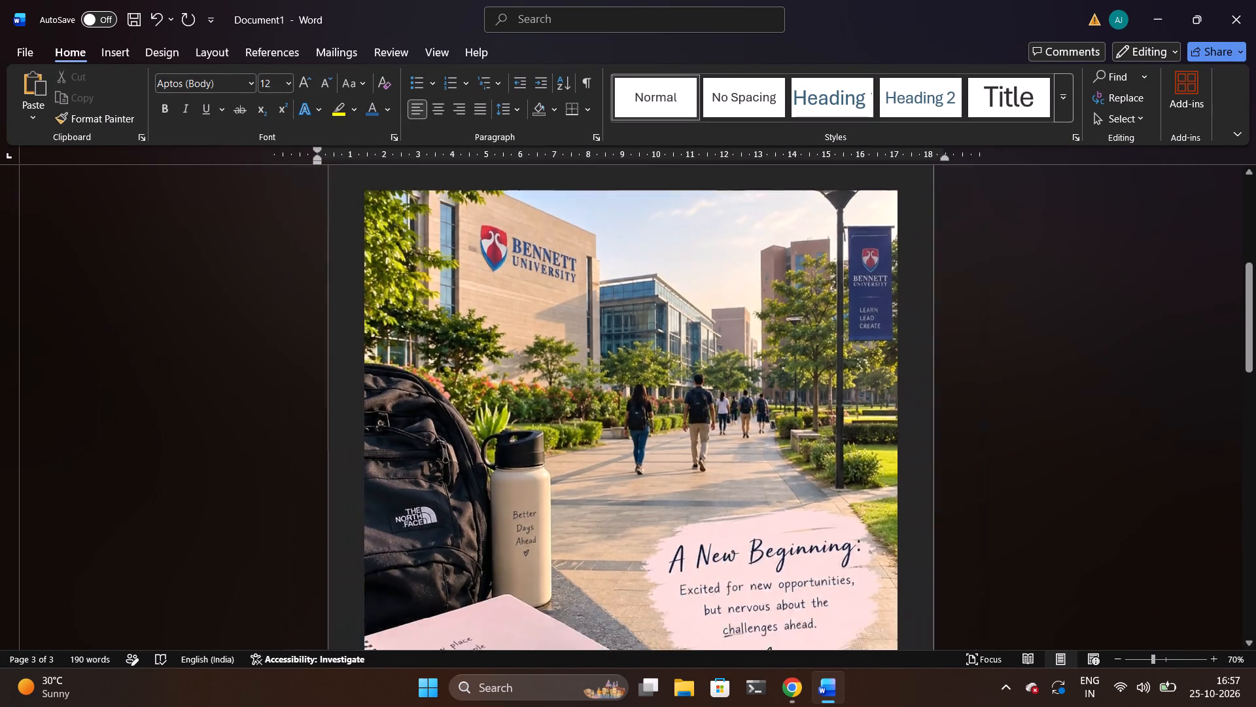
# Check the document layout across the student details, project title, campus picture, "This Was Me at the Start:" heading and reflection paragraphs.
pyautogui.keyDown('ctrl'); pyautogui.scroll(-6, 627, 507); pyautogui.keyUp('ctrl')
pyautogui.scroll(1, 627, 507)
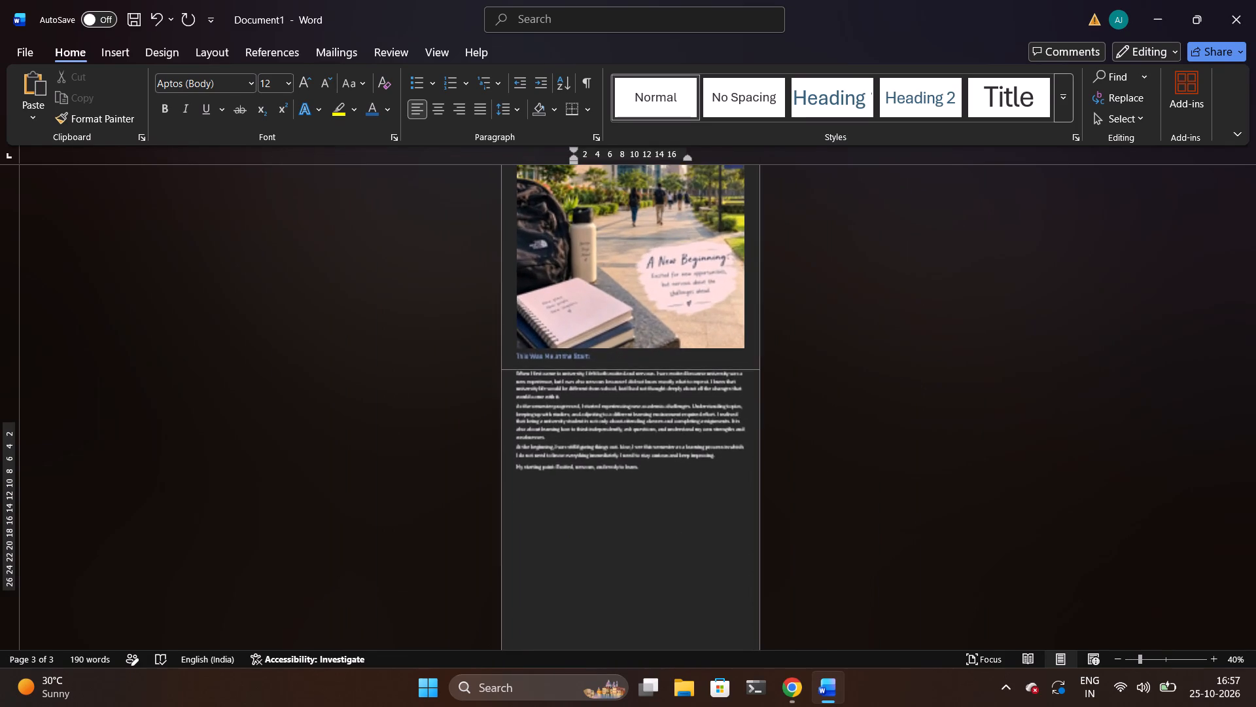
pyautogui.scroll(1, 627, 507)
pyautogui.hscroll(-1, 627, 507)
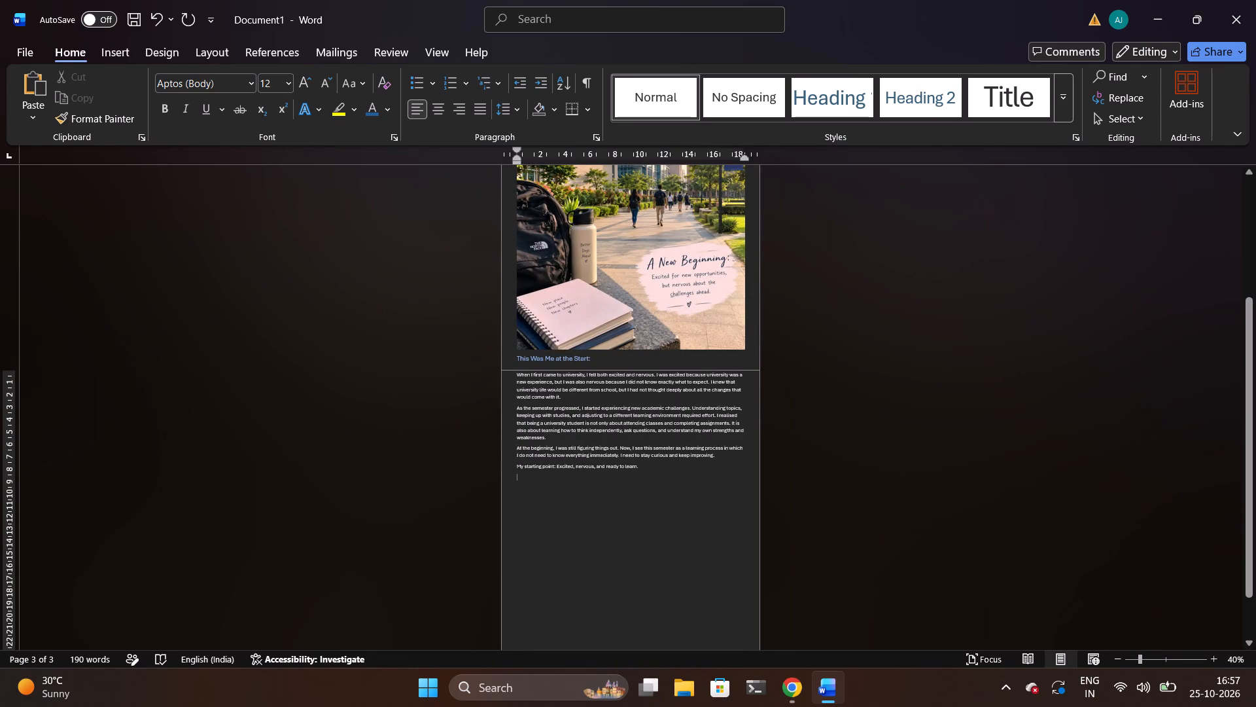
pyautogui.keyDown('ctrl'); pyautogui.scroll(5, 500, 365); pyautogui.keyUp('ctrl')
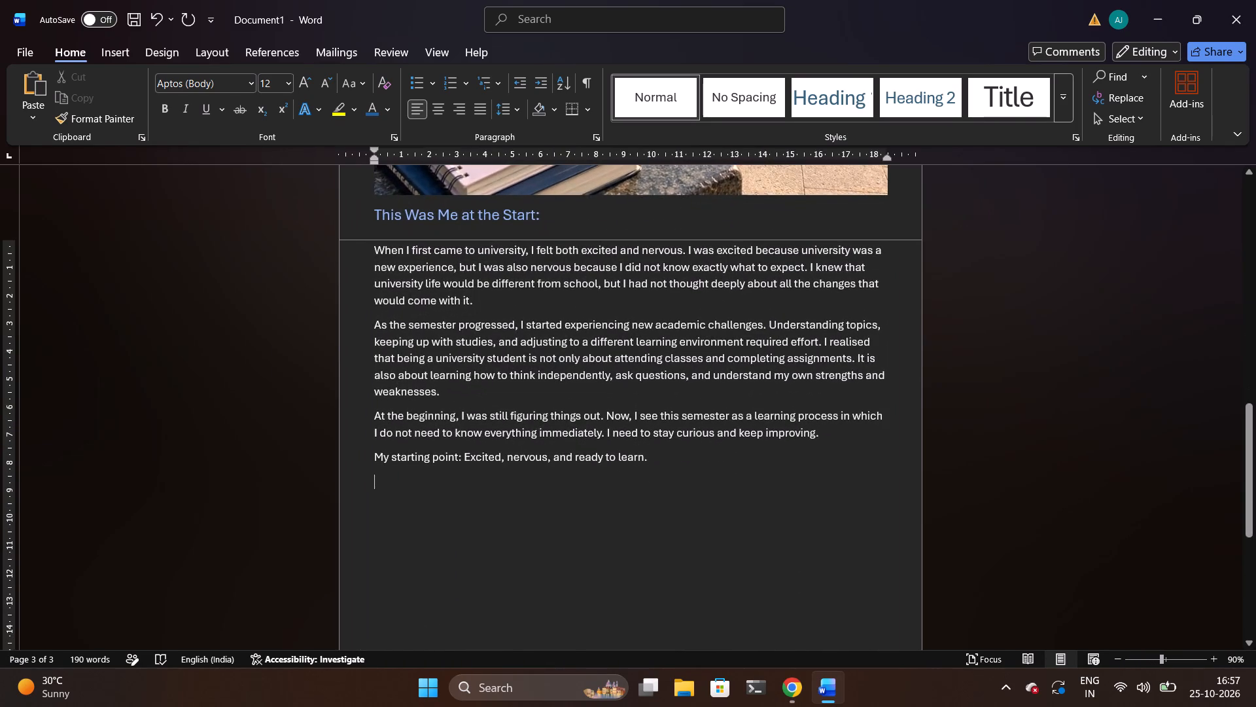
pyautogui.scroll(3, 500, 365)
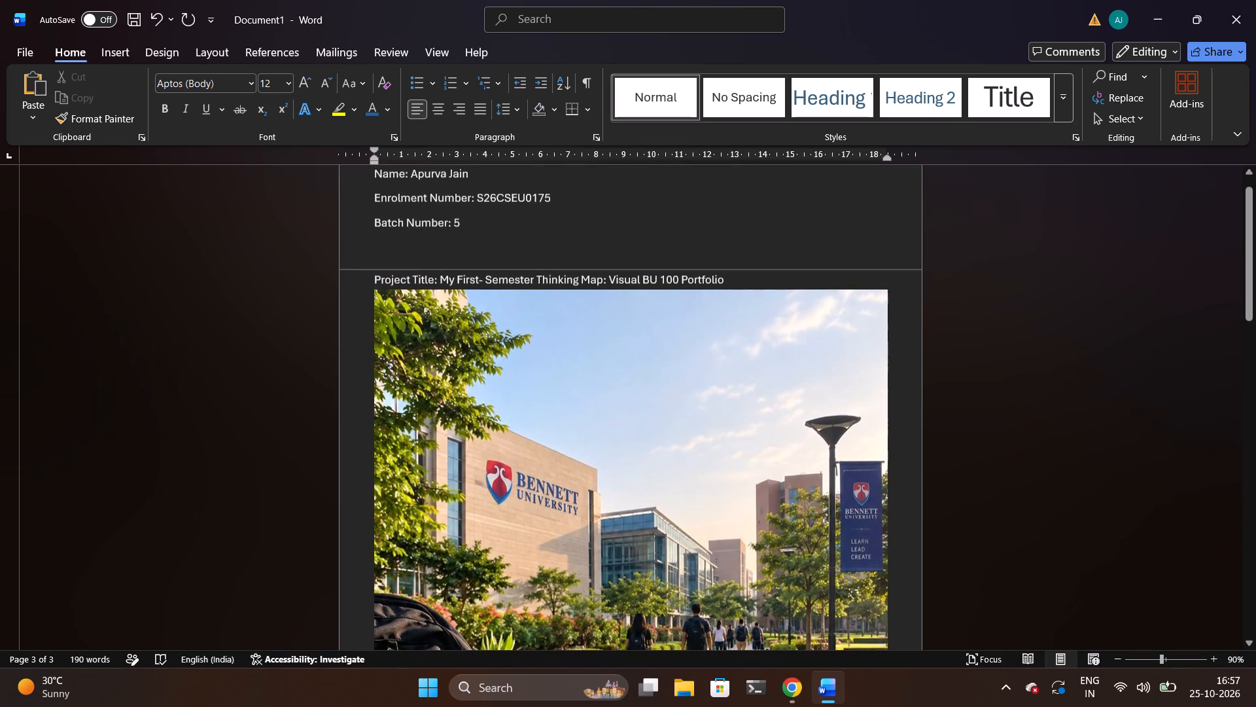
pyautogui.scroll(-1, 500, 365)
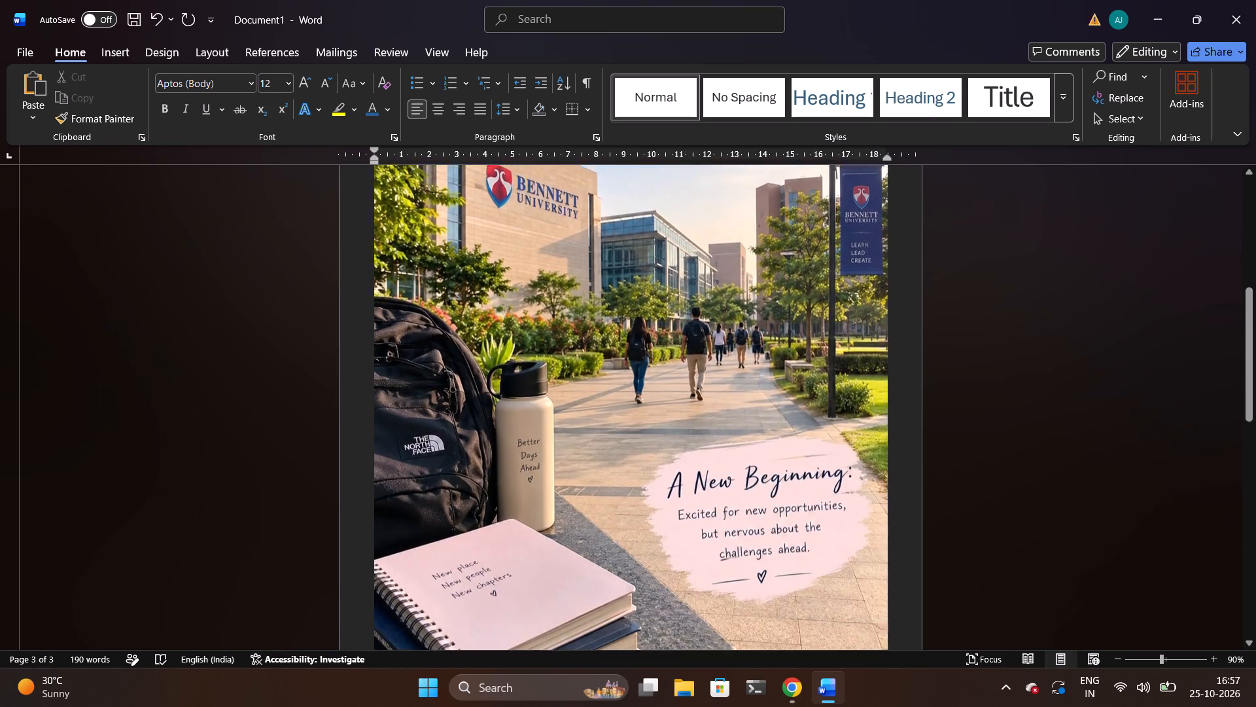
pyautogui.scroll(-1, 500, 365)
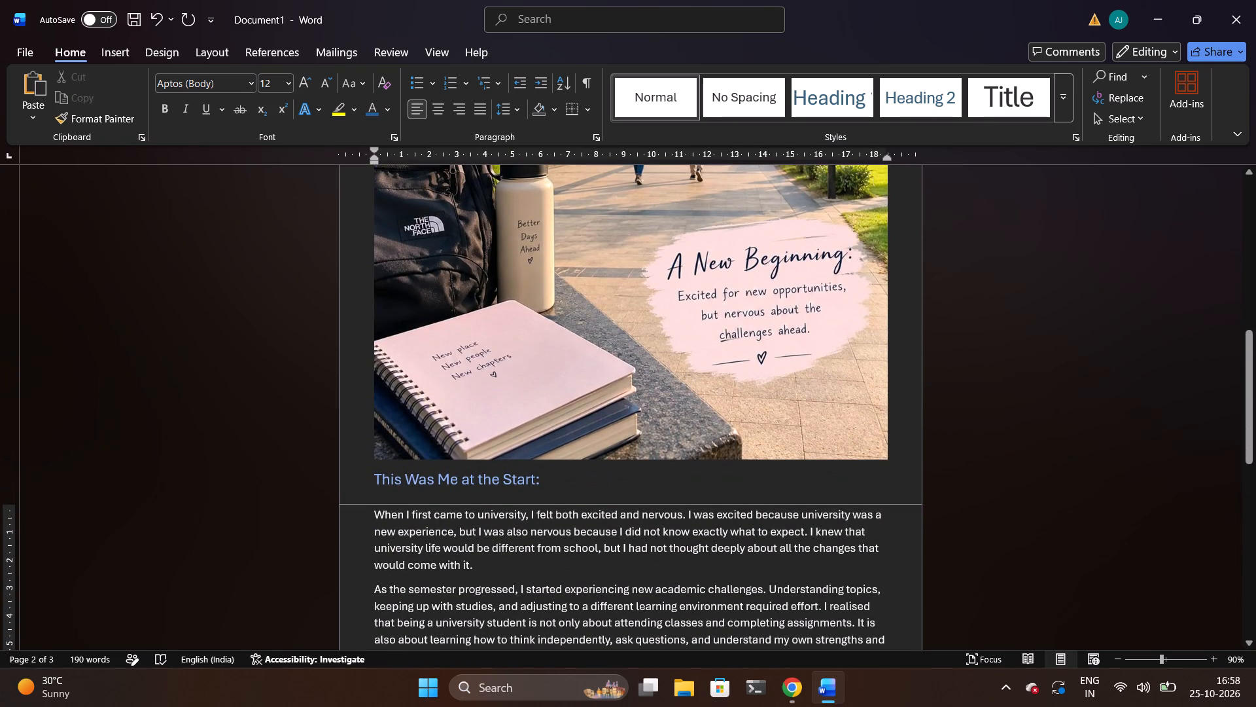
pyautogui.hscroll(-1, 735, 172)
pyautogui.keyDown('ctrl'); pyautogui.scroll(-6, 682, 229); pyautogui.keyUp('ctrl')
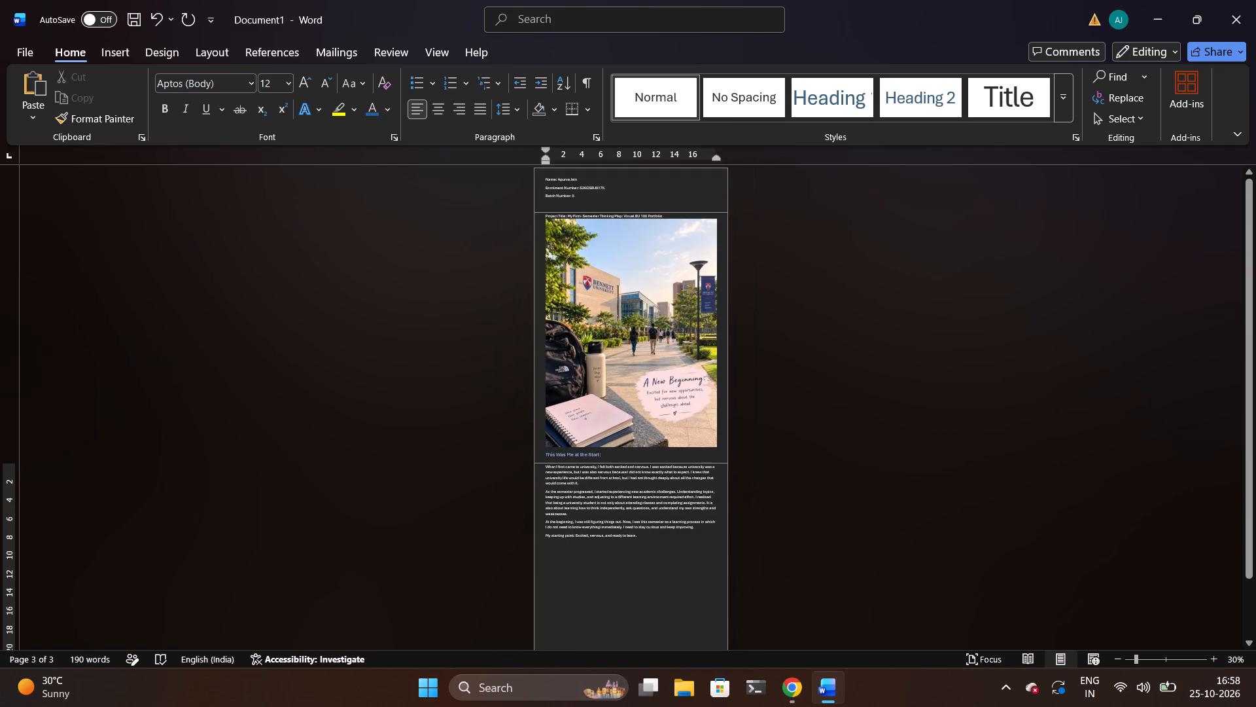
pyautogui.scroll(1, 682, 229)
pyautogui.hscroll(-1, 618, 232)
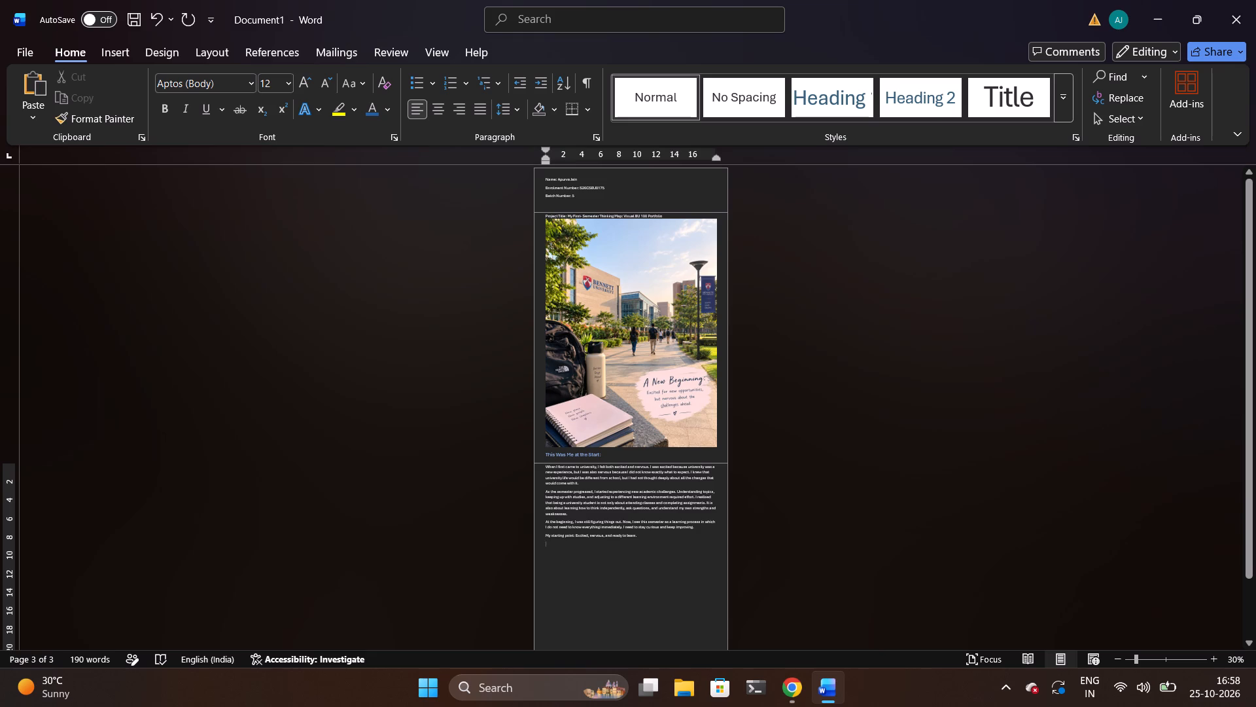
pyautogui.keyDown('ctrl'); pyautogui.scroll(3, 639, 276); pyautogui.keyUp('ctrl')
pyautogui.scroll(1, 639, 276)
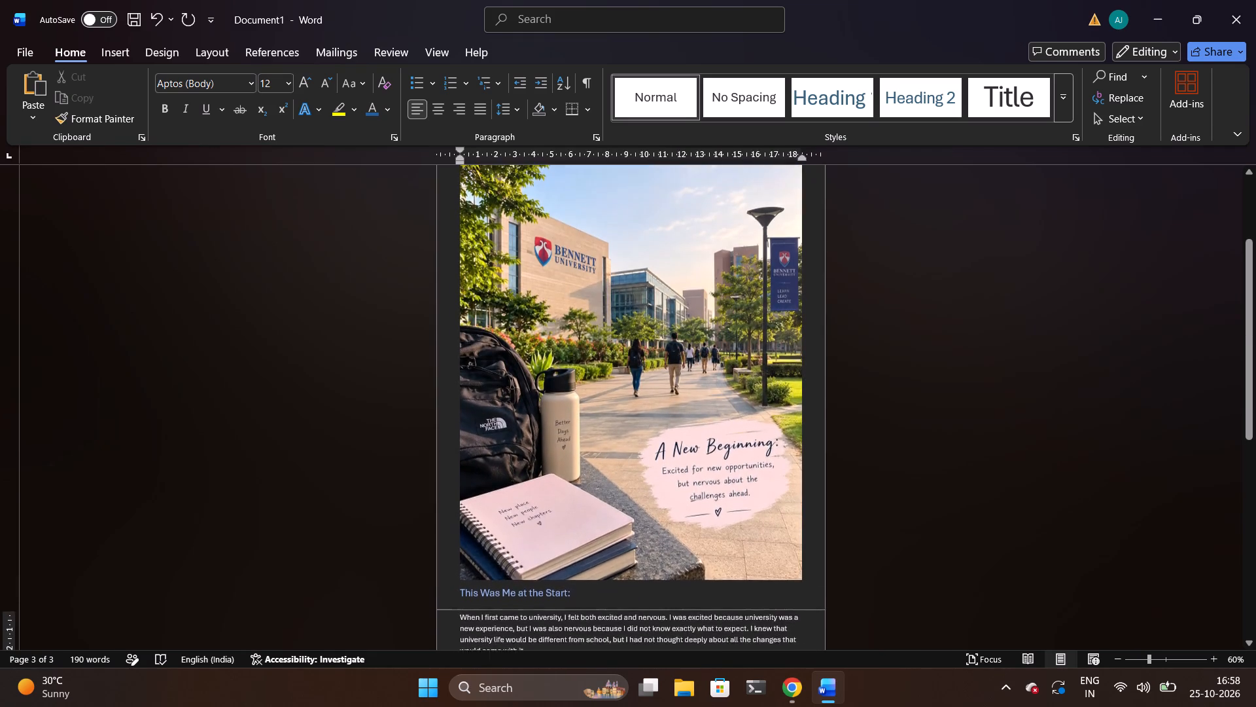
pyautogui.scroll(2, 639, 276)
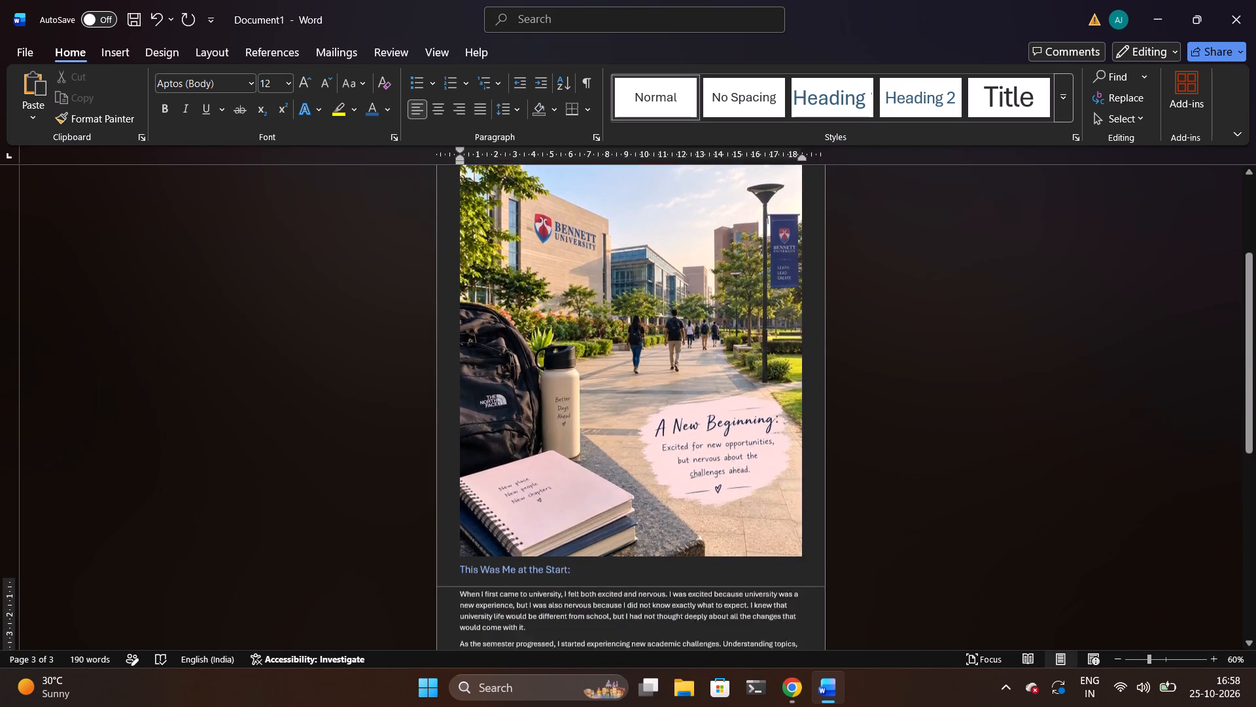
pyautogui.scroll(2, 639, 276)
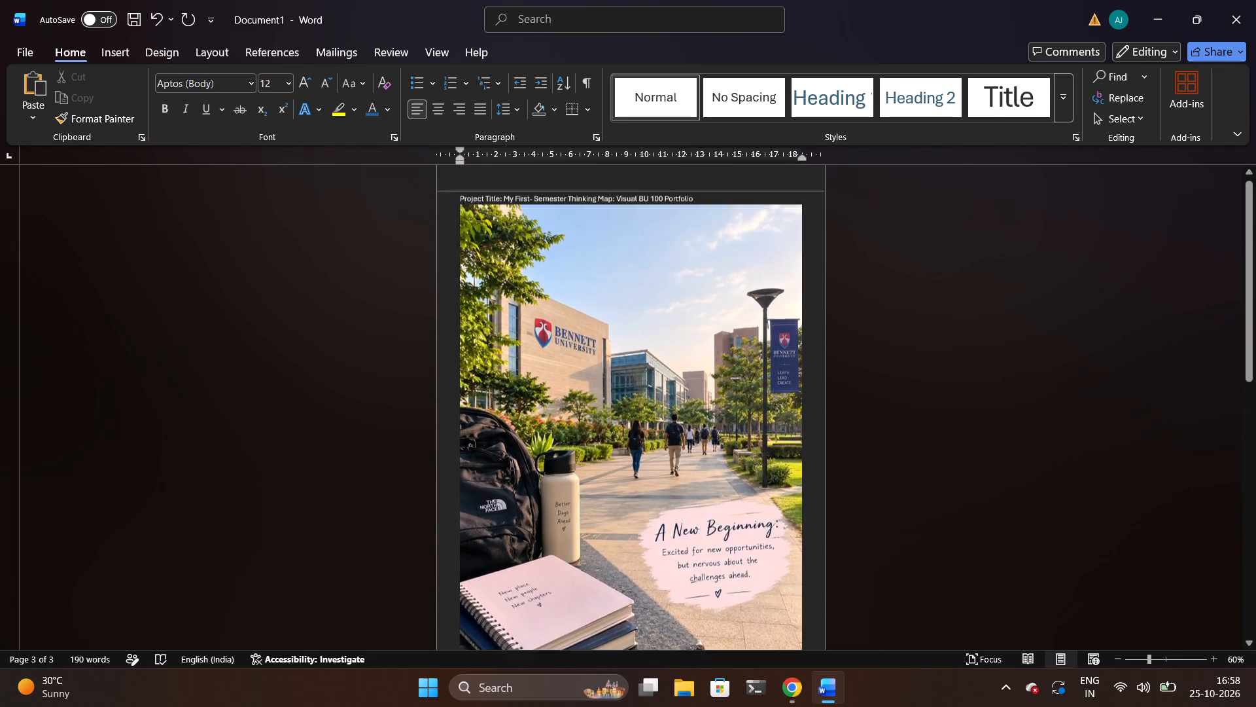
pyautogui.scroll(2, 639, 276)
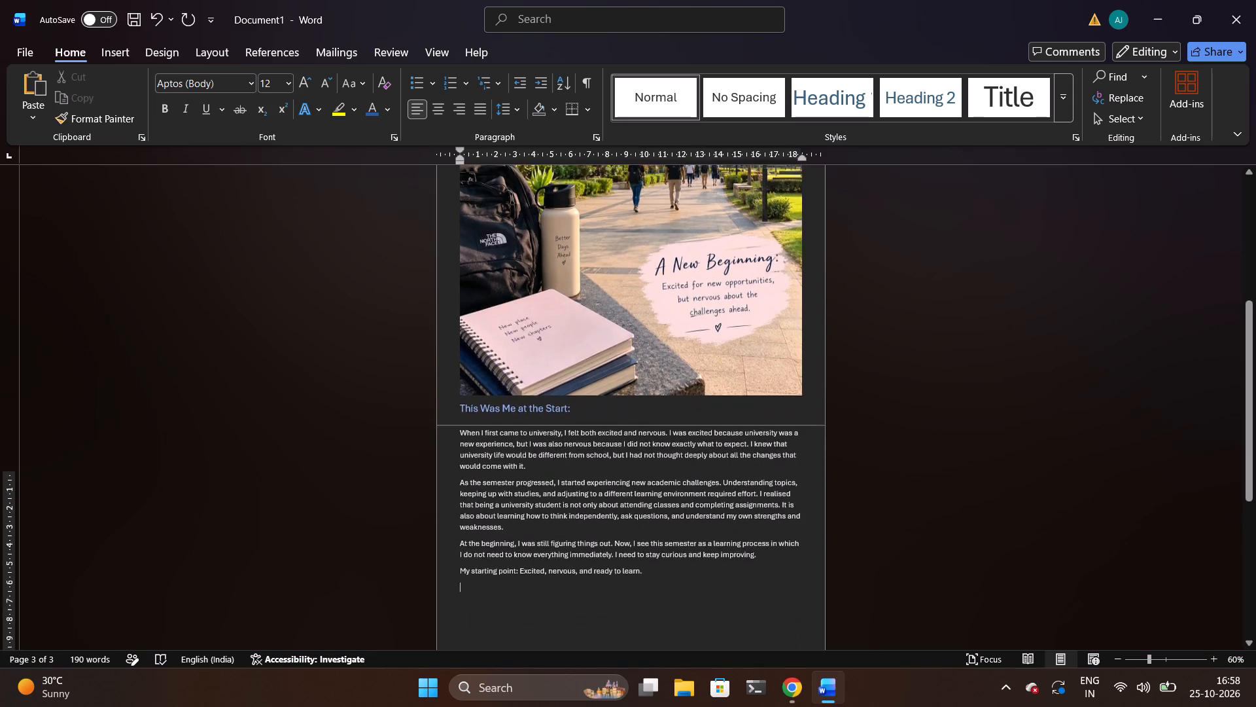
pyautogui.scroll(2, 639, 276)
pyautogui.scroll(-1, 639, 276)
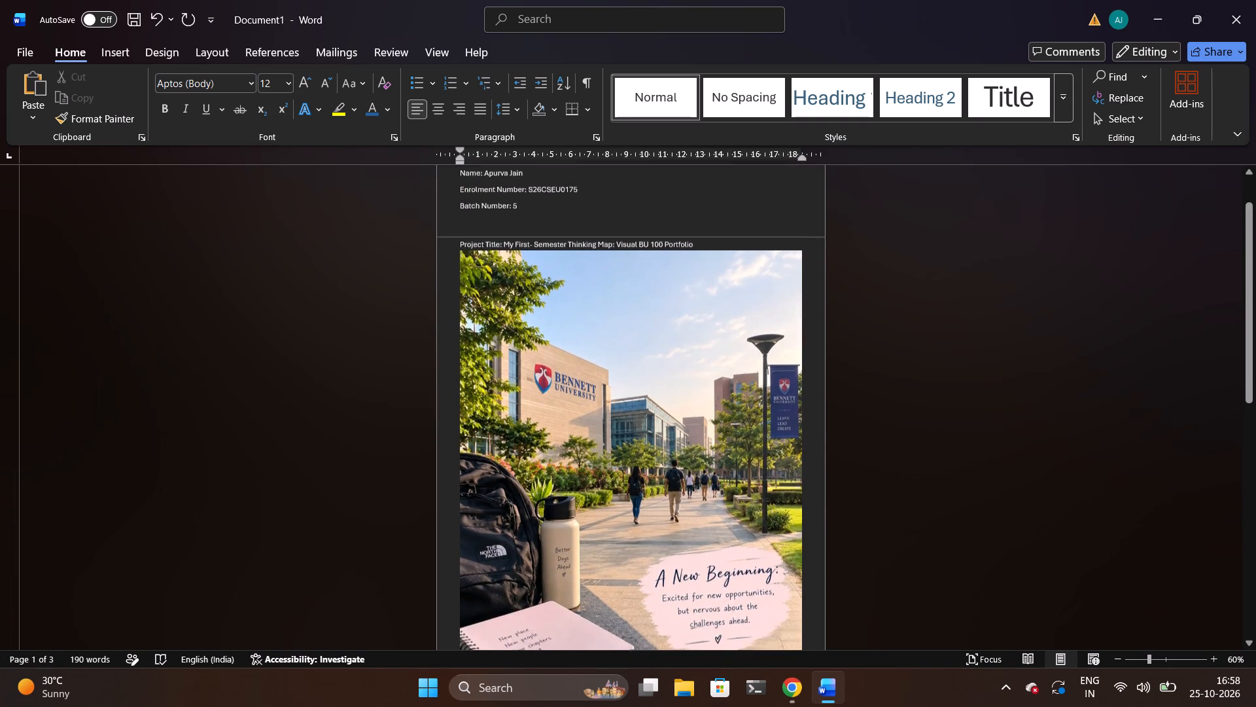
pyautogui.scroll(-3, 639, 276)
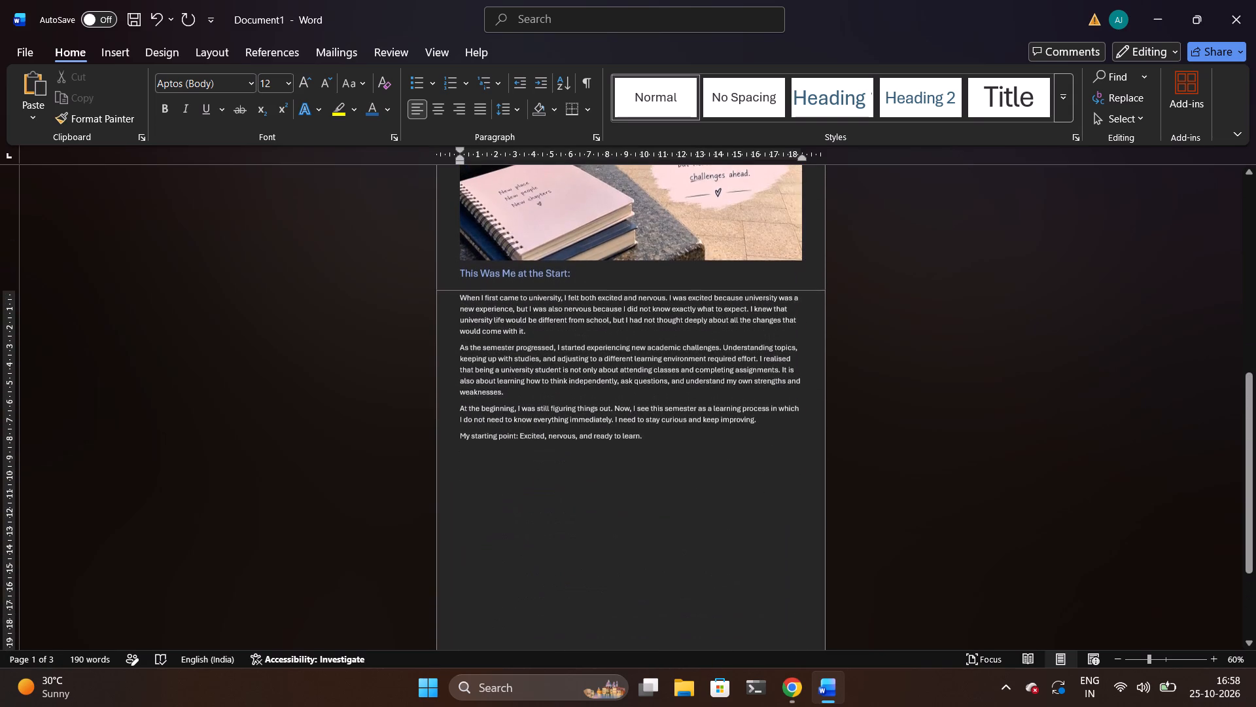
pyautogui.keyDown('ctrl'); pyautogui.scroll(-4, 639, 276); pyautogui.keyUp('ctrl')
pyautogui.scroll(1, 611, 337)
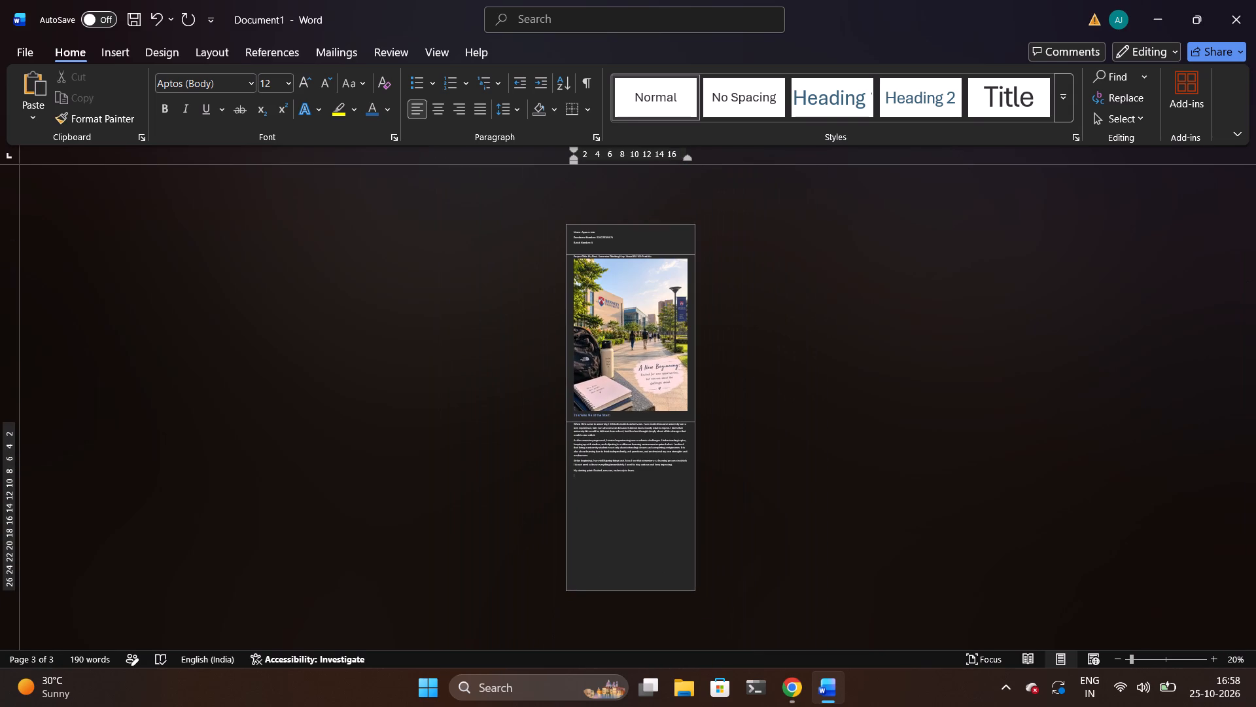
pyautogui.scroll(1, 611, 337)
pyautogui.keyDown('ctrl'); pyautogui.scroll(2, 555, 359); pyautogui.keyUp('ctrl')
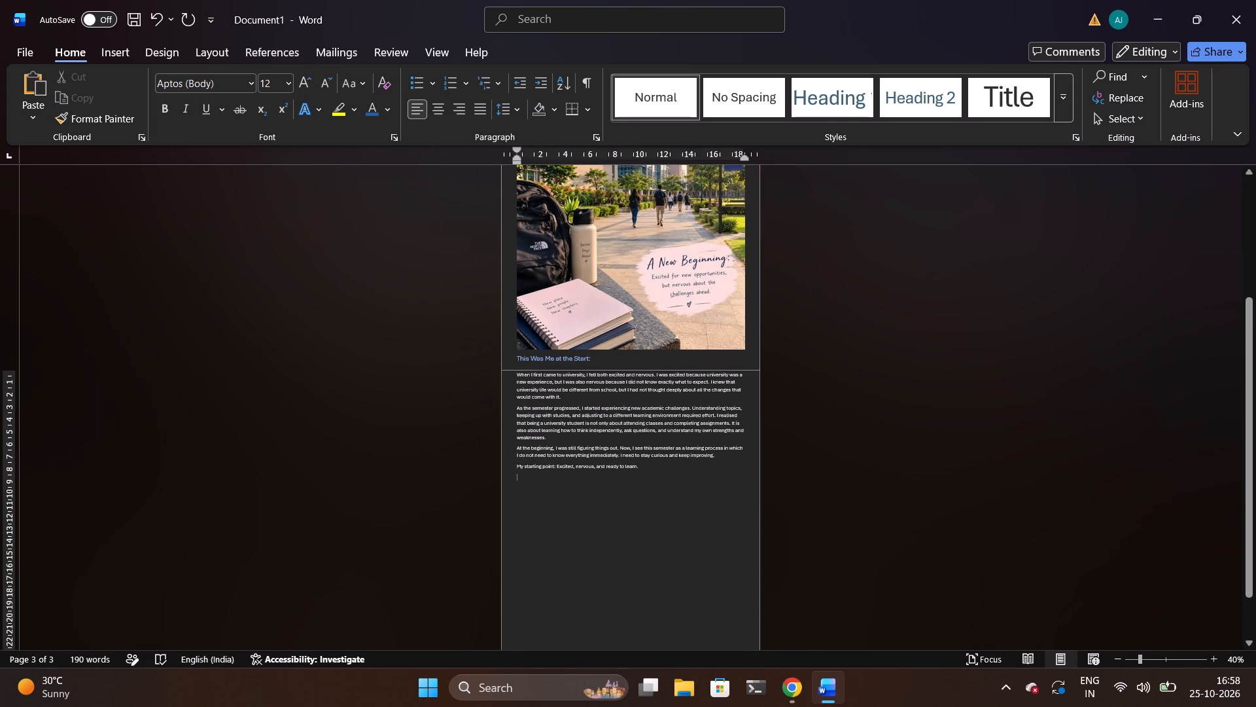
pyautogui.scroll(1, 555, 359)
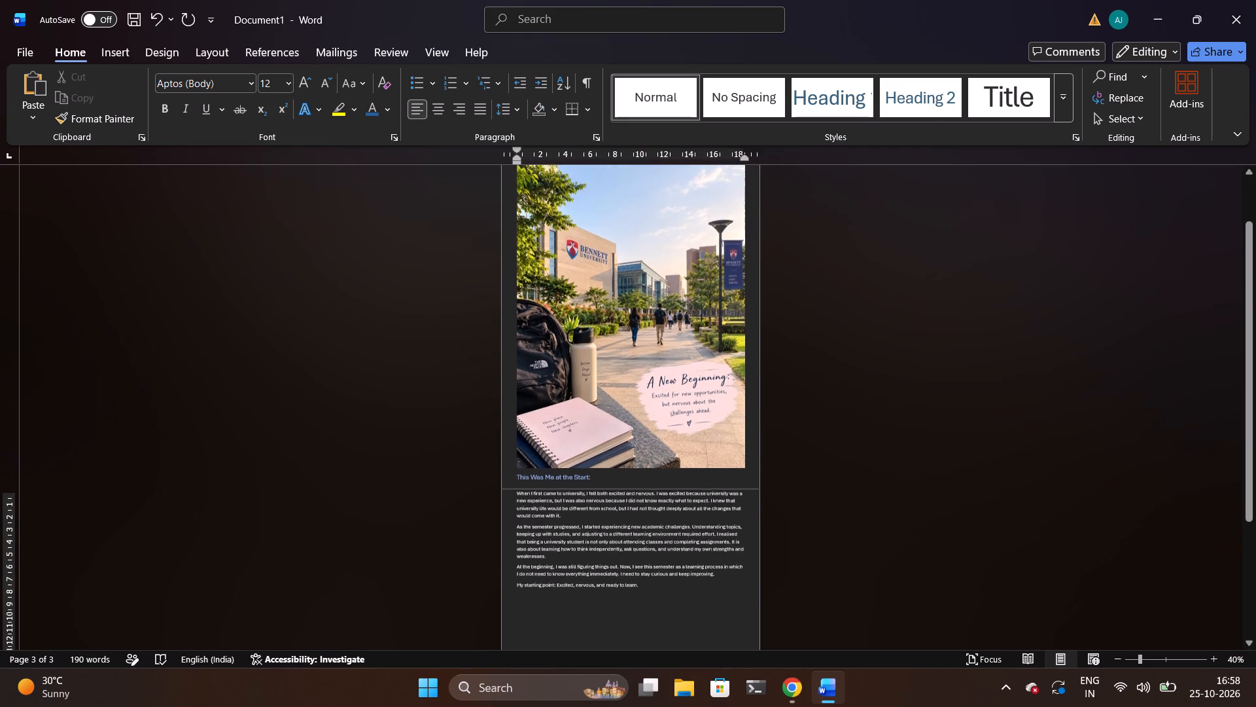
pyautogui.scroll(3, 555, 359)
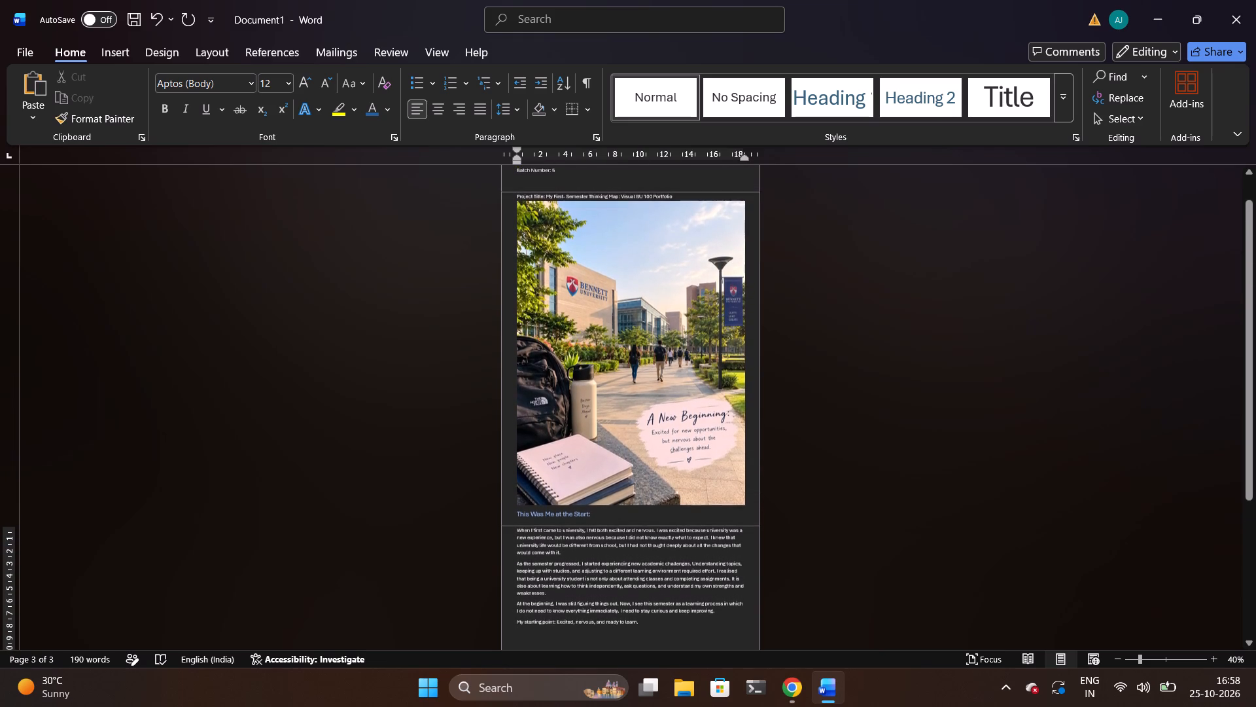
pyautogui.scroll(1, 555, 359)
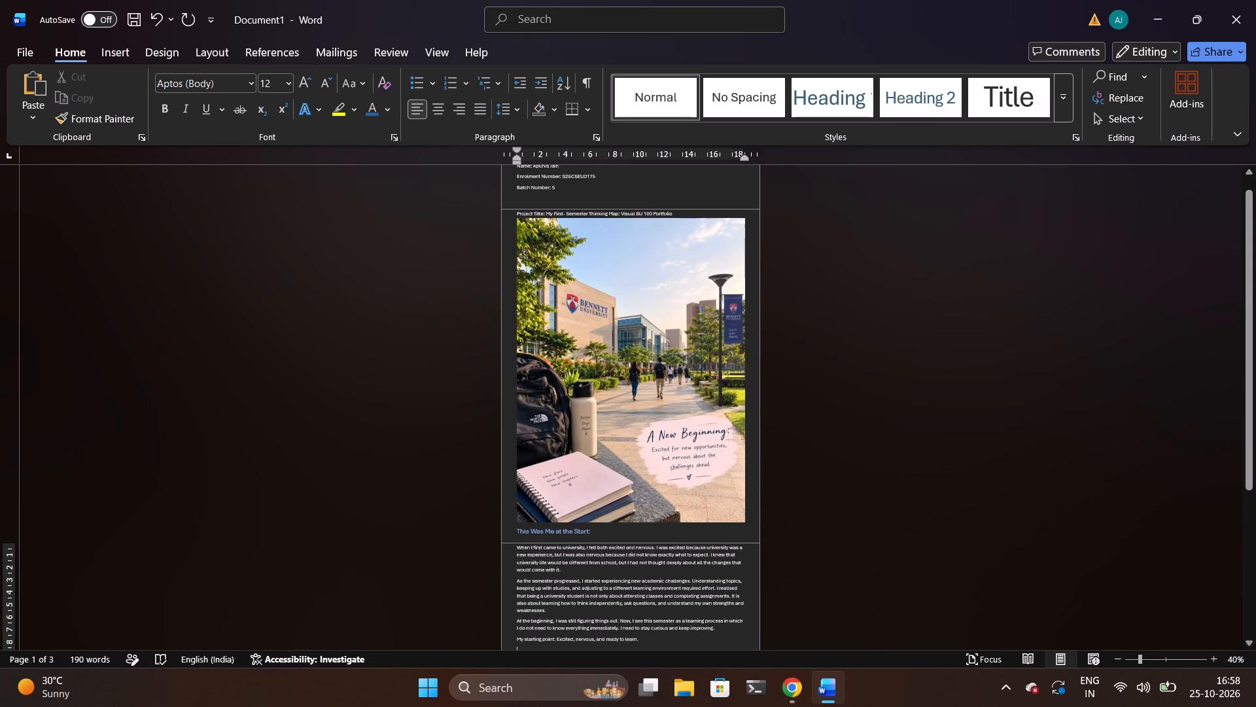
pyautogui.keyDown('ctrl'); pyautogui.scroll(-2, 597, 235); pyautogui.keyUp('ctrl')
pyautogui.keyDown('ctrl'); pyautogui.scroll(2, 597, 235); pyautogui.keyUp('ctrl')
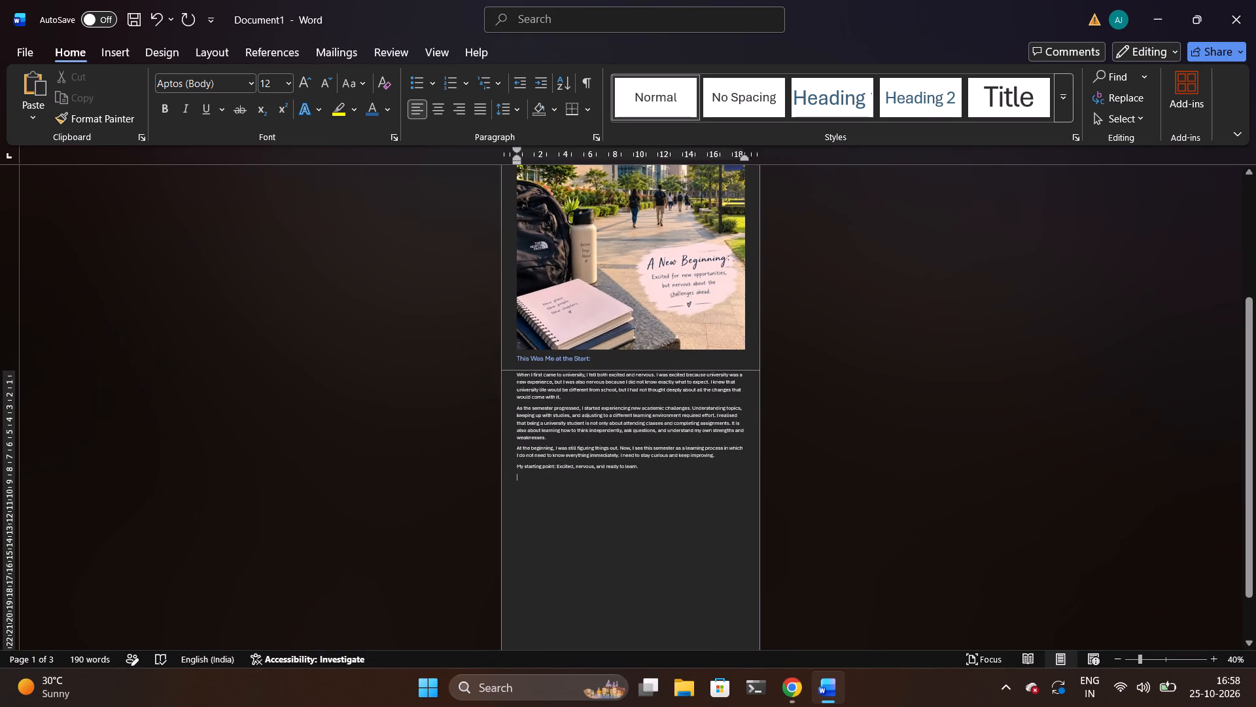
pyautogui.scroll(3, 597, 235)
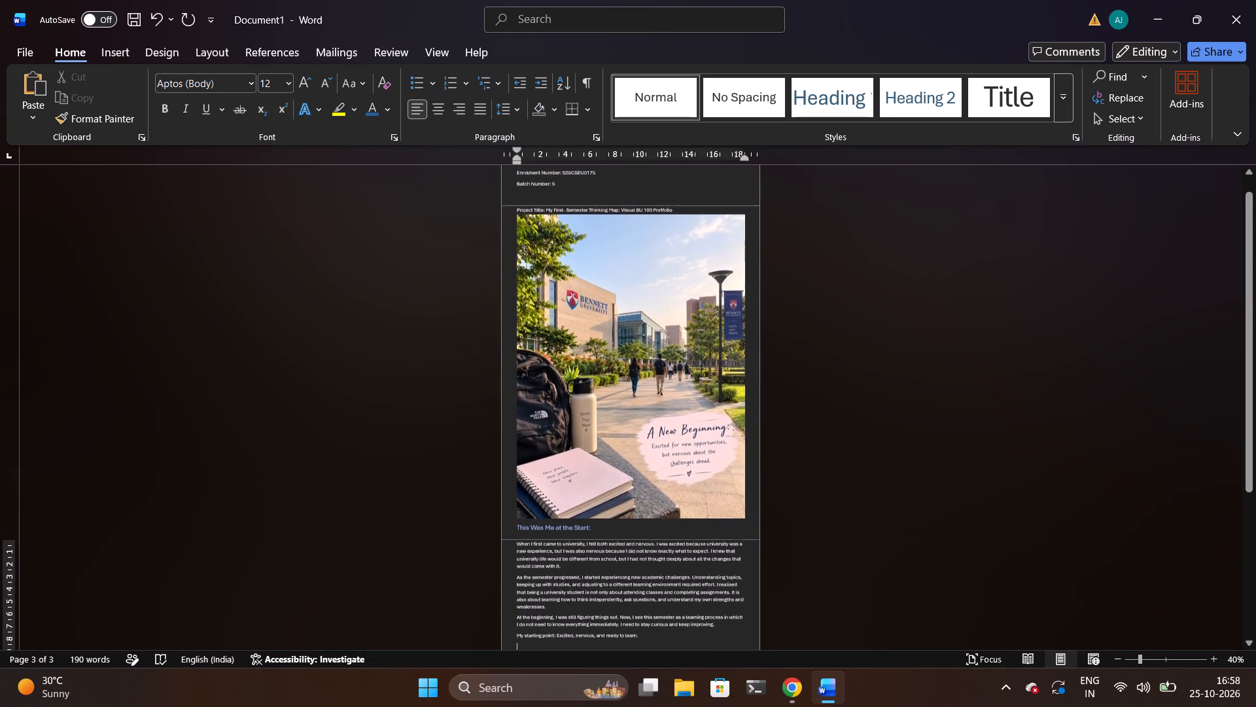
pyautogui.scroll(2, 597, 235)
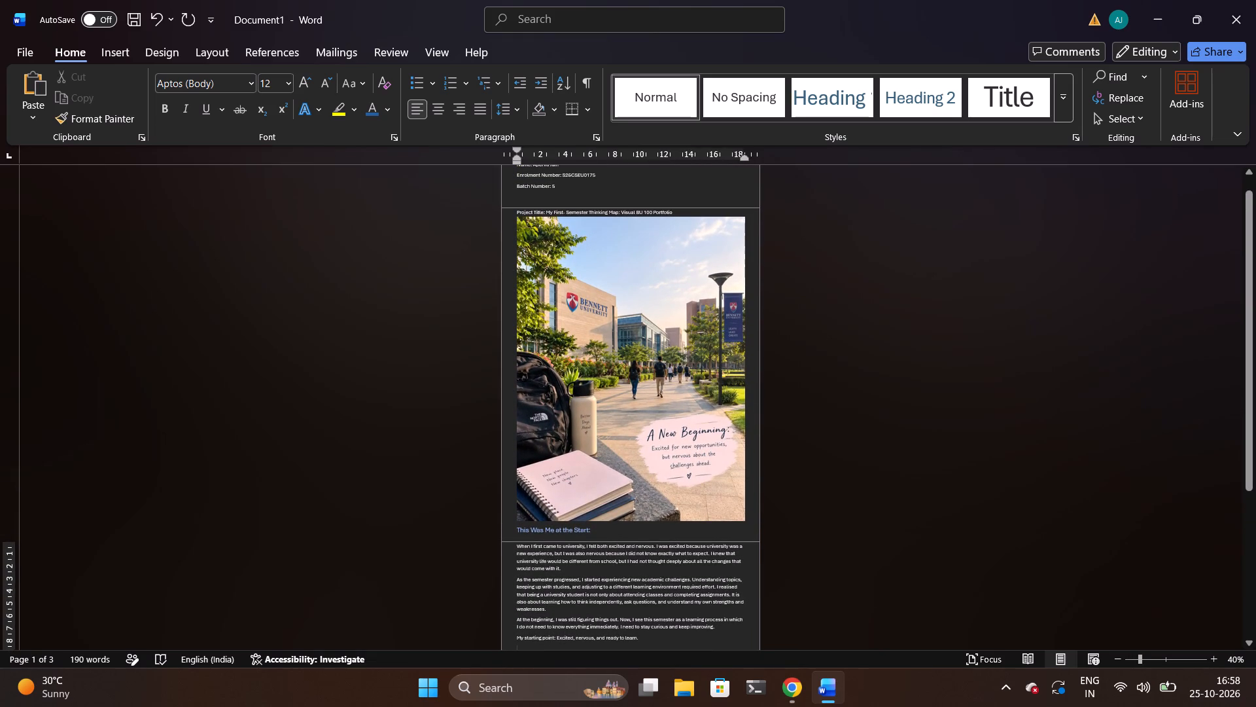
pyautogui.scroll(1, 597, 235)
pyautogui.keyDown('ctrl'); pyautogui.scroll(-4, 561, 353); pyautogui.keyUp('ctrl')
pyautogui.keyDown('ctrl'); pyautogui.scroll(4, 561, 353); pyautogui.keyUp('ctrl')
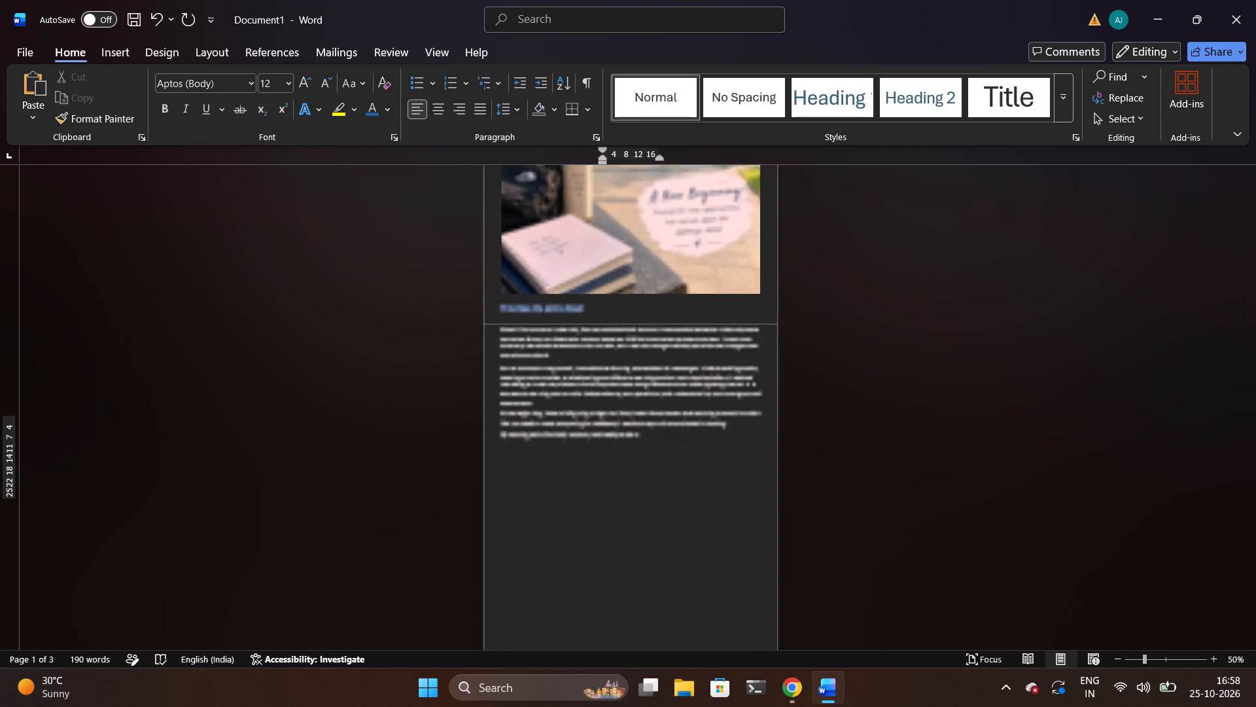
pyautogui.scroll(3, 561, 353)
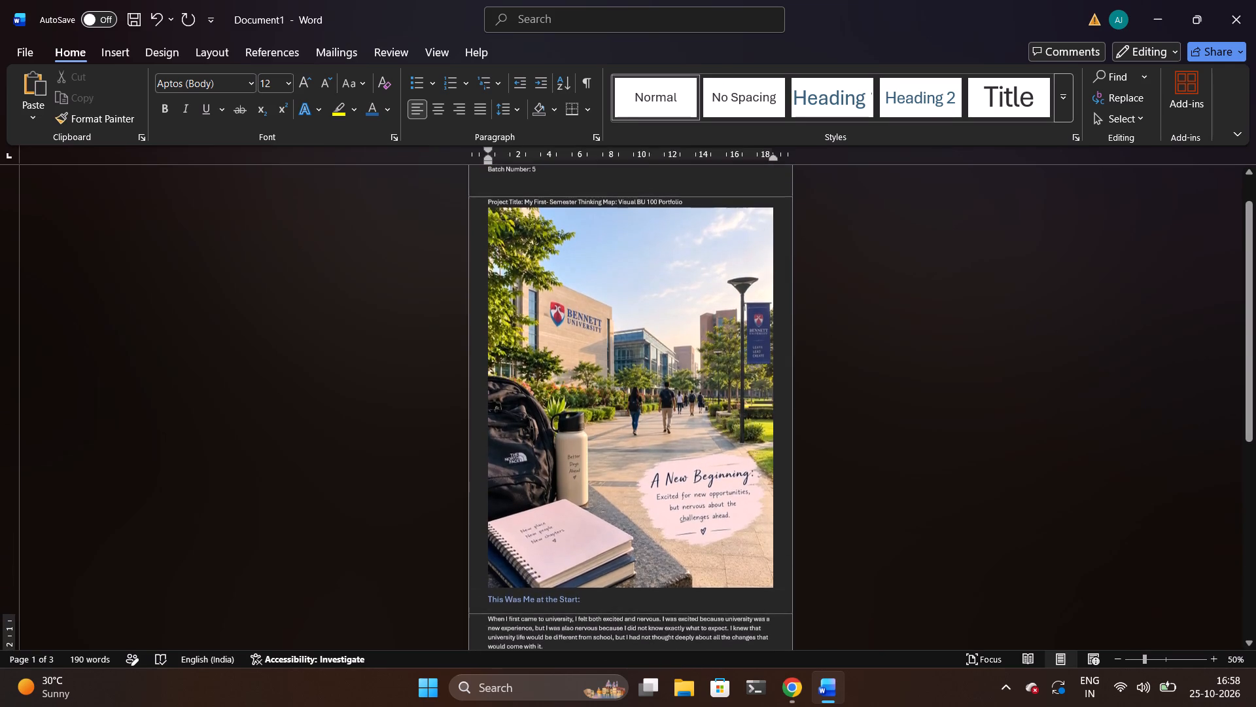
pyautogui.keyDown('ctrl'); pyautogui.scroll(-2, 561, 353); pyautogui.keyUp('ctrl')
pyautogui.scroll(3, 561, 353)
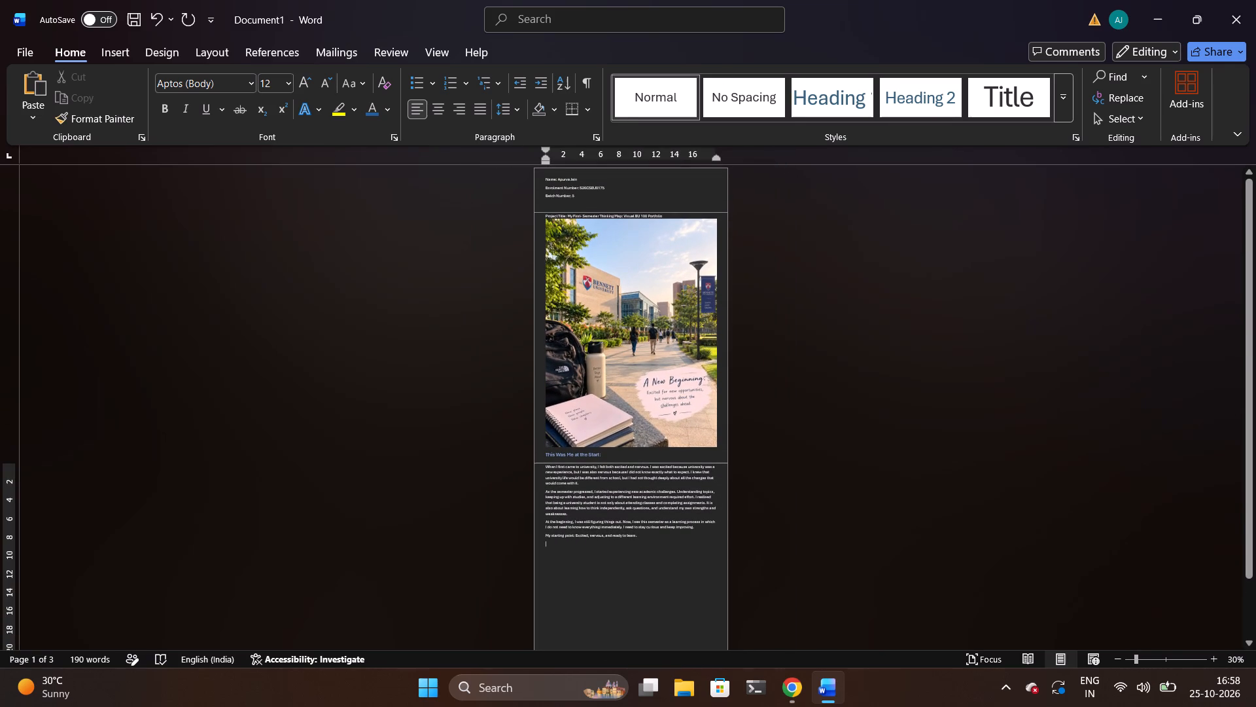
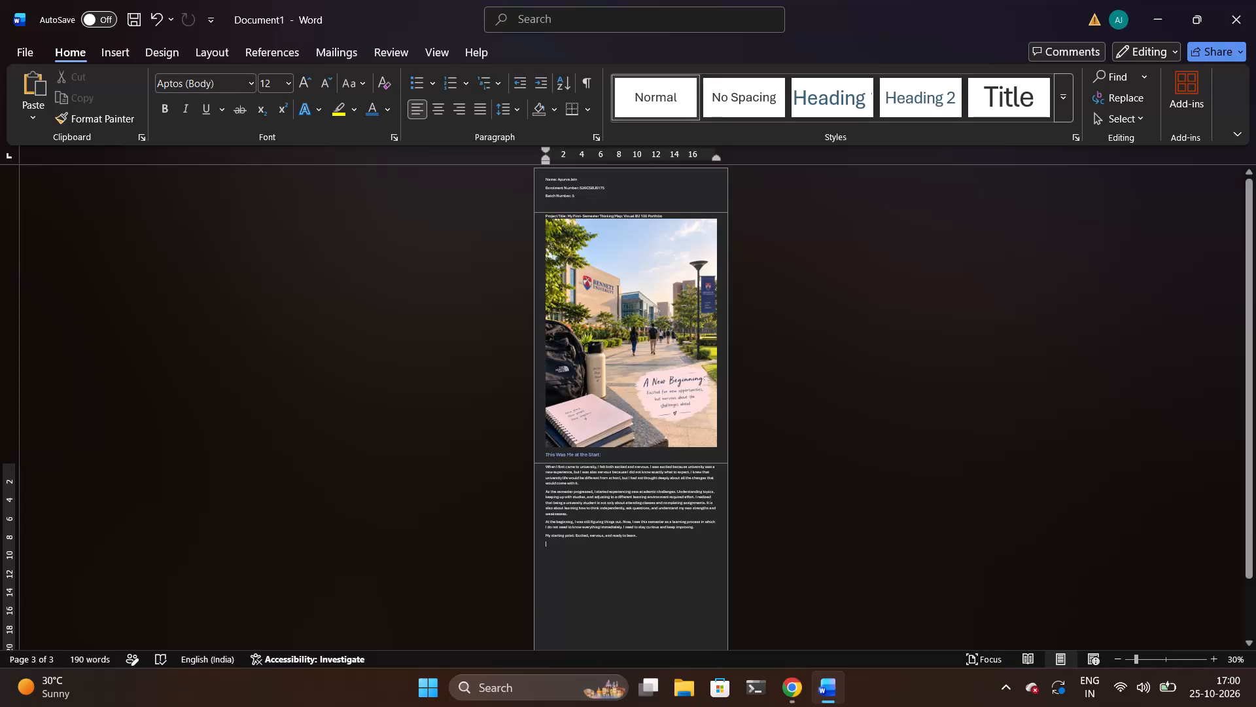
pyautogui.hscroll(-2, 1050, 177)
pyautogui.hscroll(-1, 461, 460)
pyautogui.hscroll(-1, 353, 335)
# Review the whole document at readable size, from the student details and project title through the campus picture to the closing reflection paragraph.
pyautogui.scroll(-1, 426, 365)
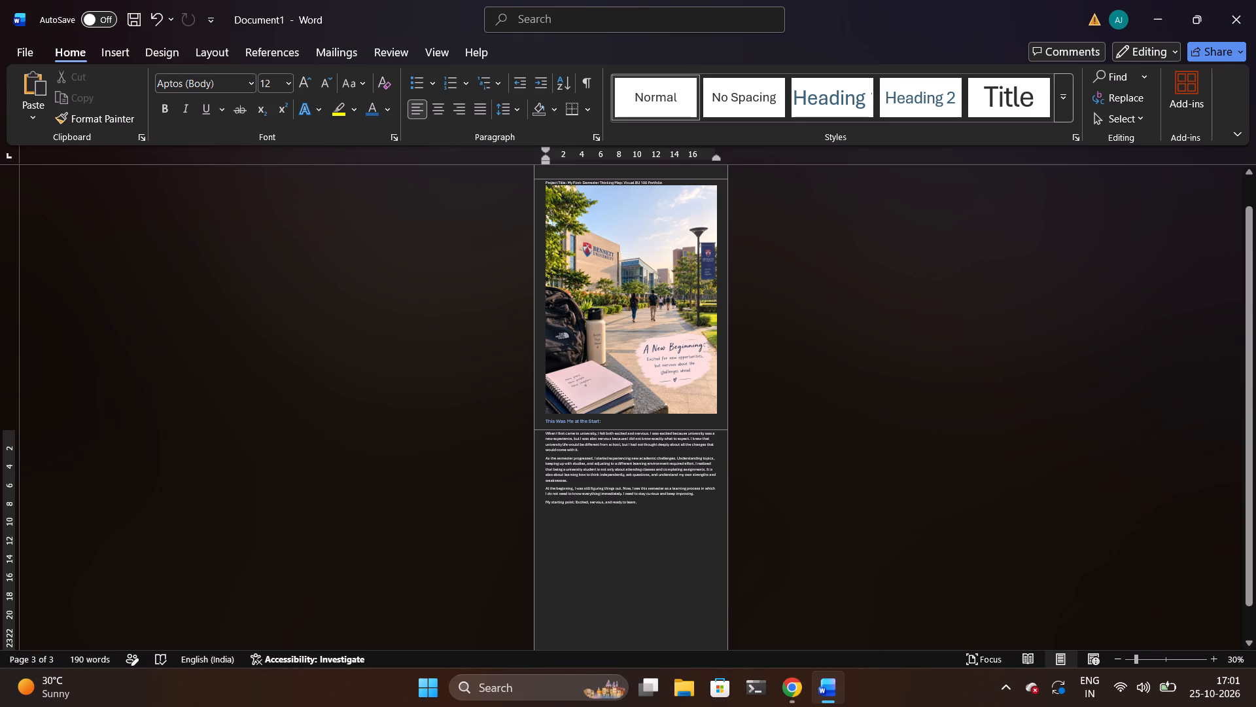
pyautogui.keyDown('ctrl'); pyautogui.scroll(4, 596, 412); pyautogui.keyUp('ctrl')
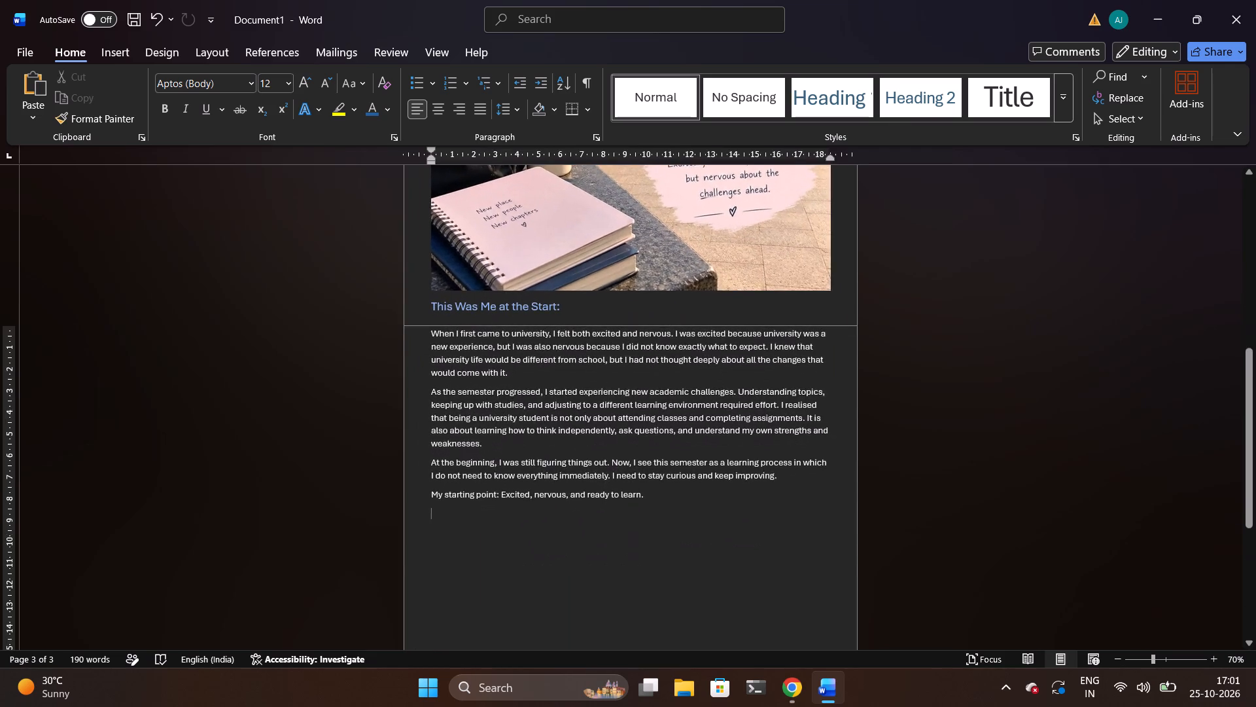
pyautogui.scroll(7, 596, 412)
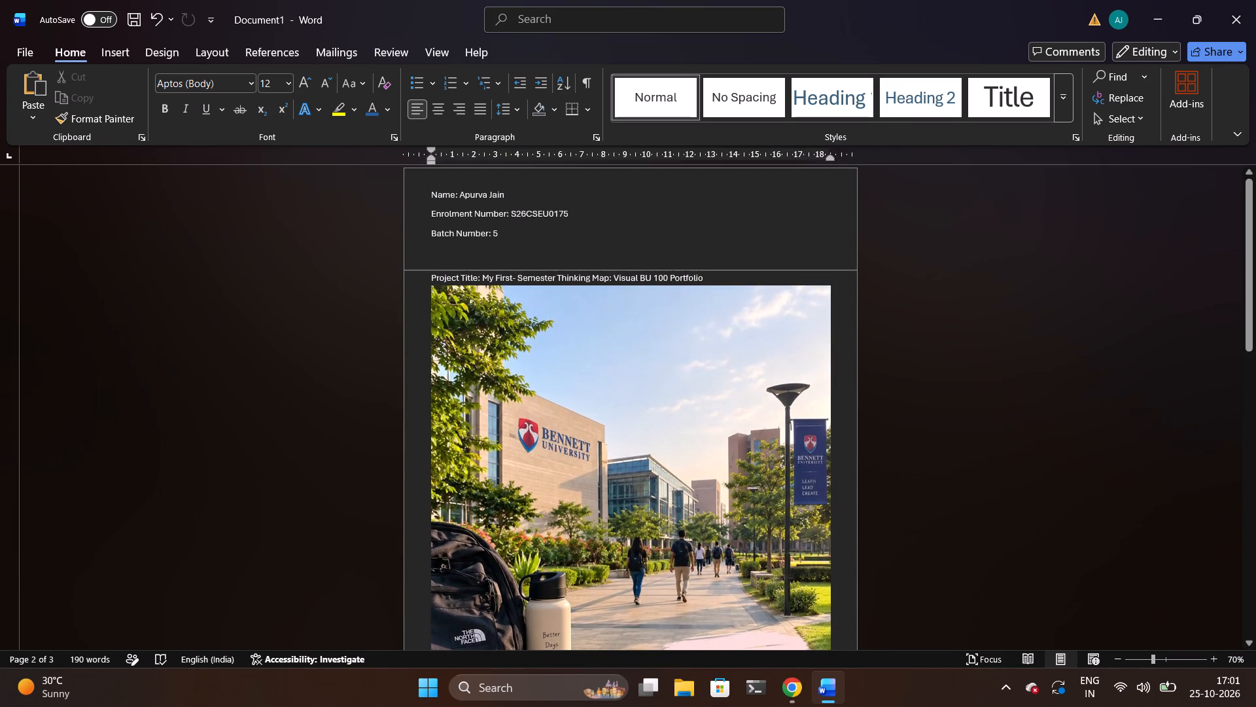
pyautogui.scroll(1, 596, 412)
pyautogui.scroll(-3, 596, 412)
pyautogui.hscroll(-1, 596, 412)
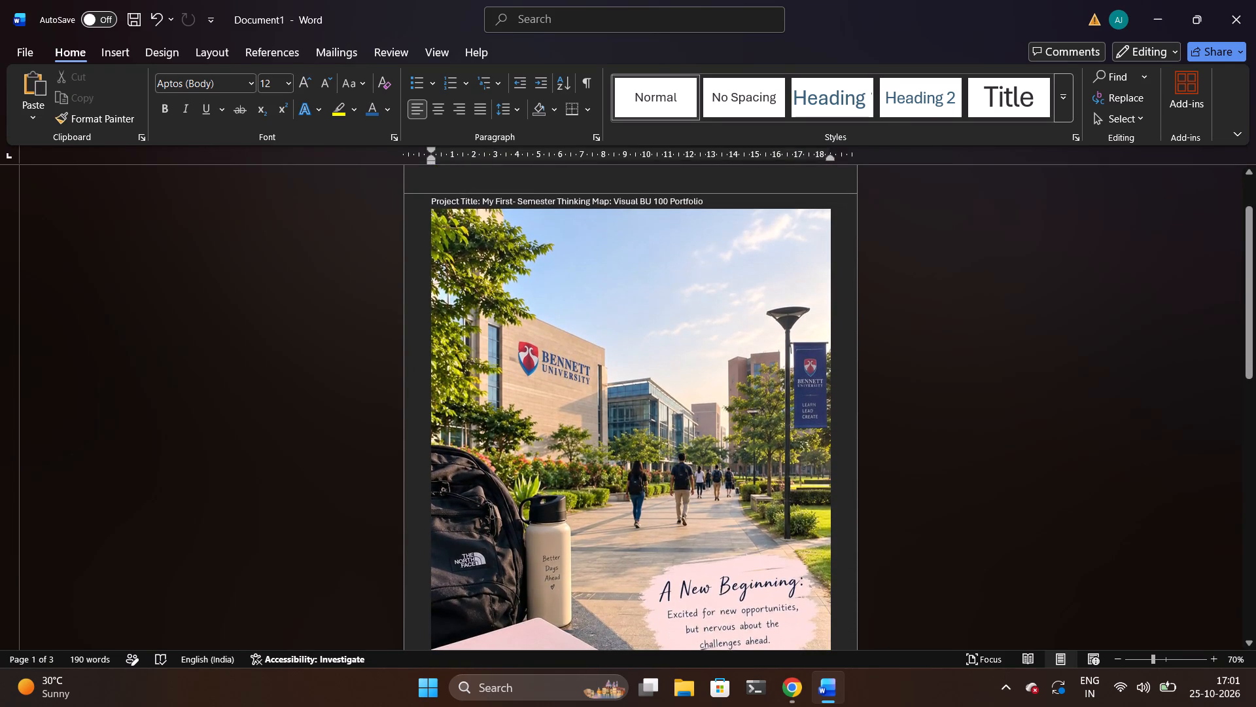
pyautogui.hscroll(-1, 596, 412)
pyautogui.scroll(-1, 574, 425)
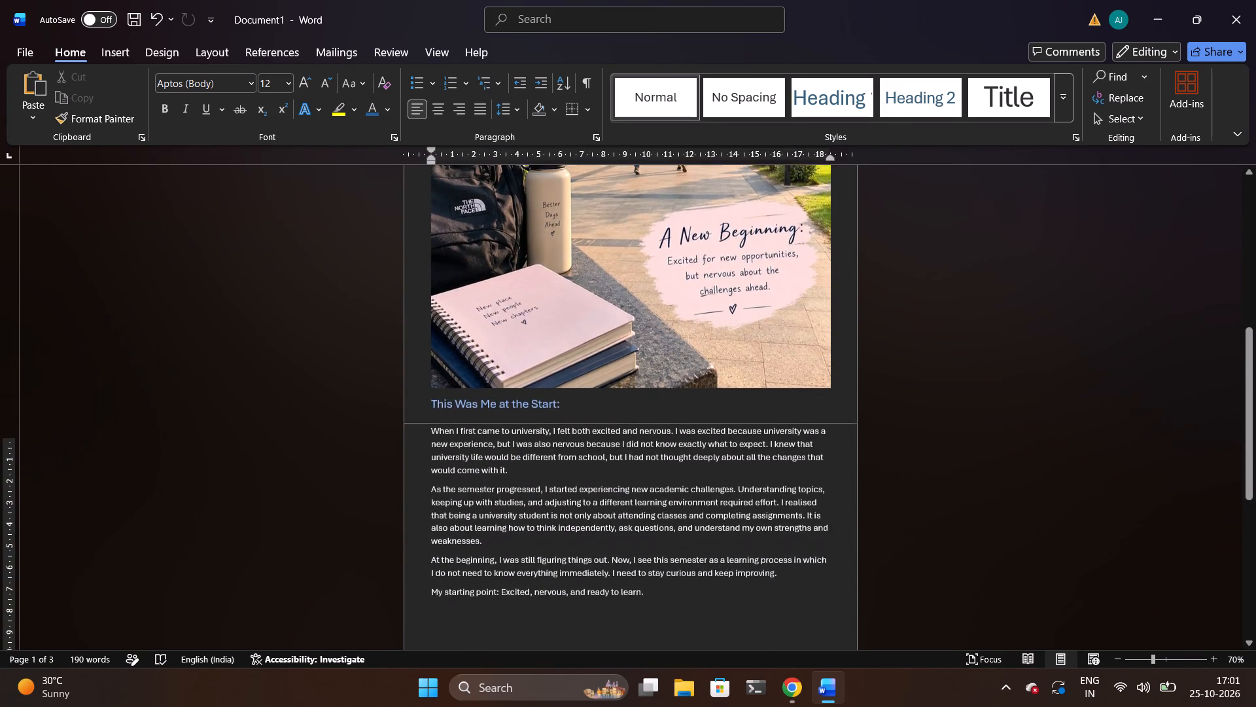
pyautogui.scroll(-1, 574, 425)
pyautogui.keyDown('ctrl'); pyautogui.scroll(3, 574, 425); pyautogui.keyUp('ctrl')
pyautogui.scroll(1, 574, 425)
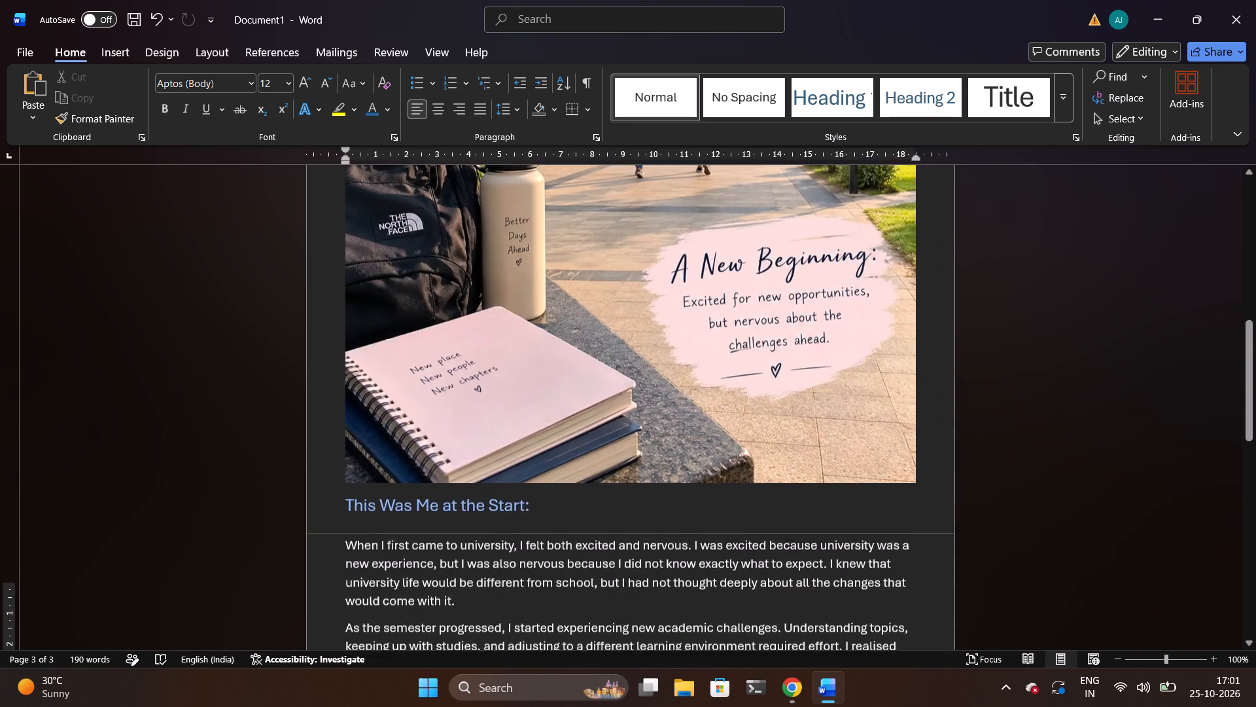
pyautogui.scroll(2, 574, 425)
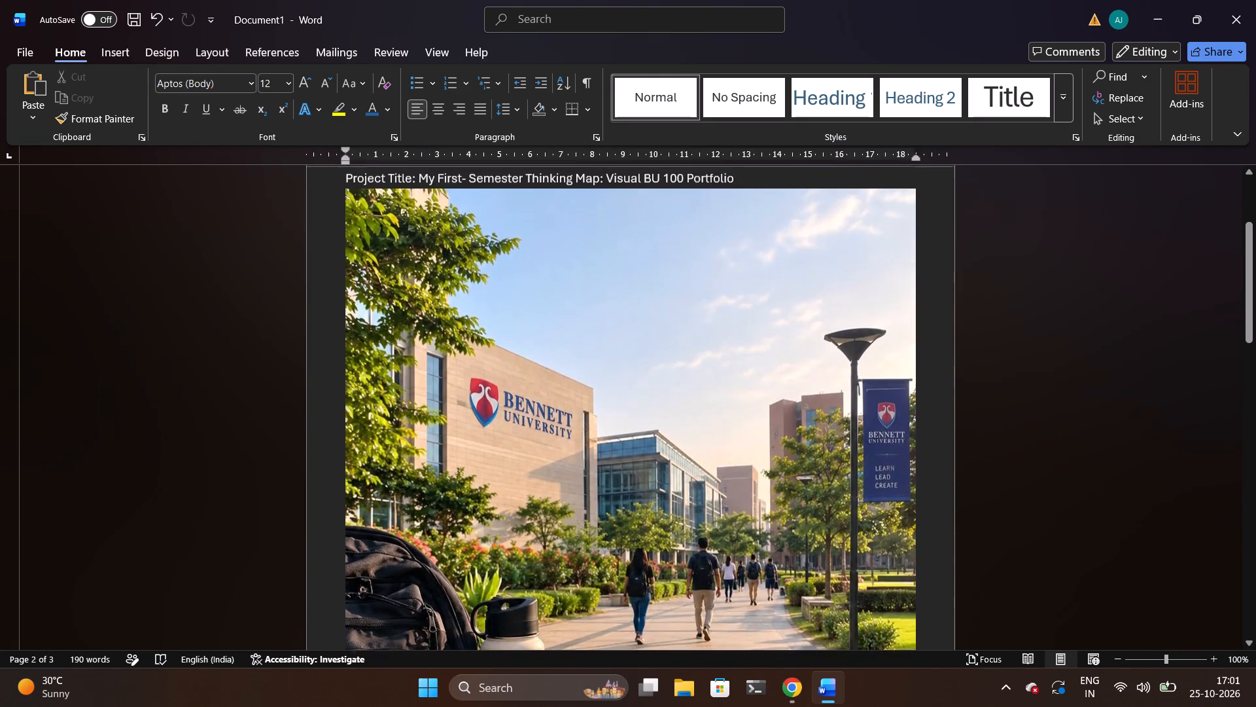
pyautogui.scroll(2, 574, 425)
pyautogui.scroll(-2, 574, 425)
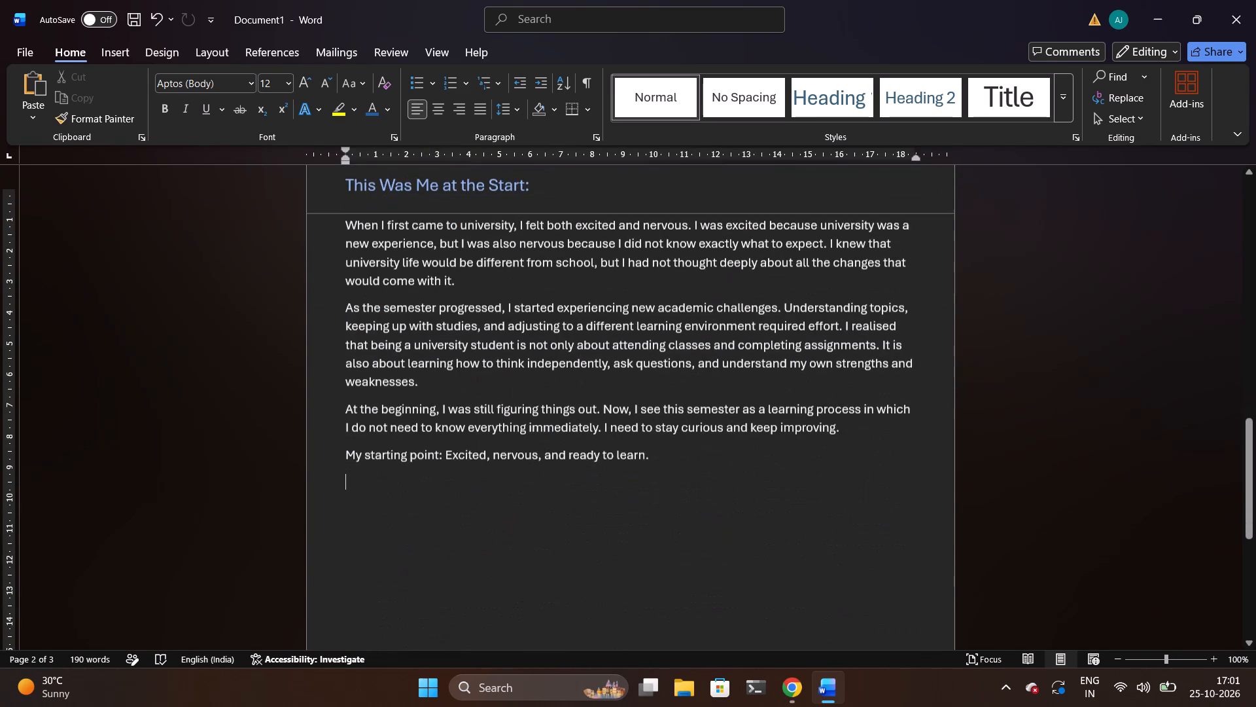
pyautogui.scroll(-1, 574, 425)
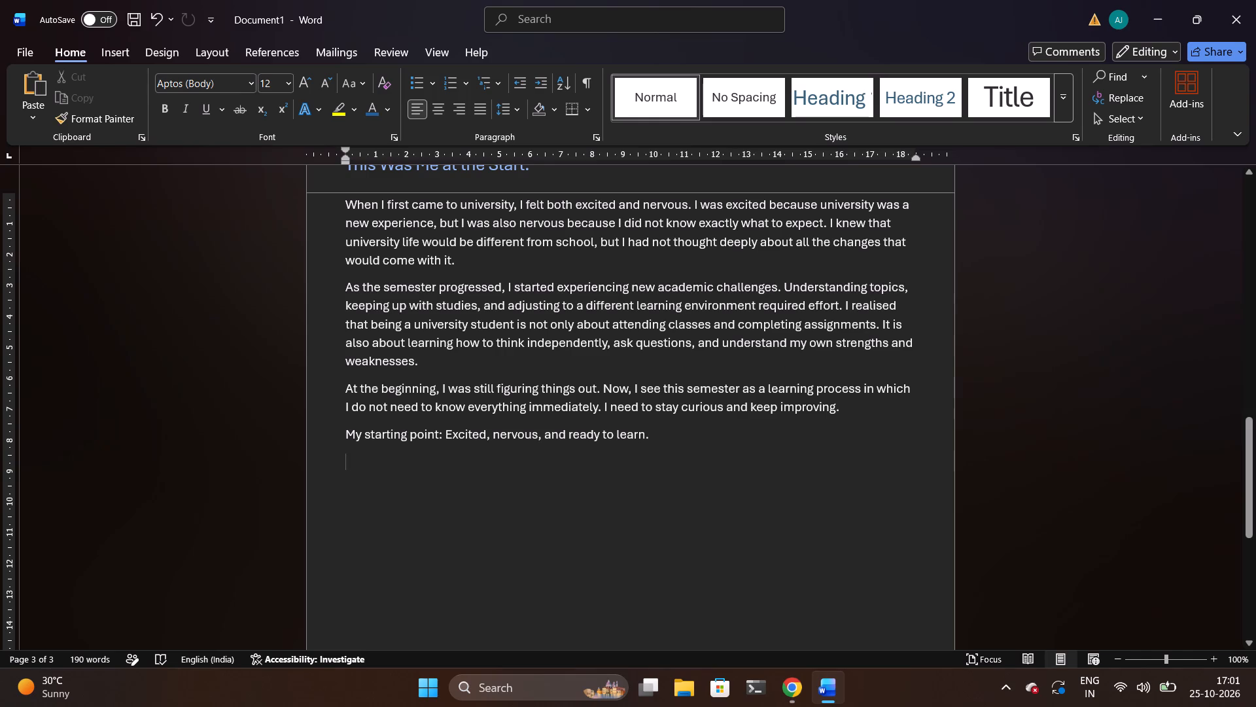
pyautogui.scroll(12, 574, 425)
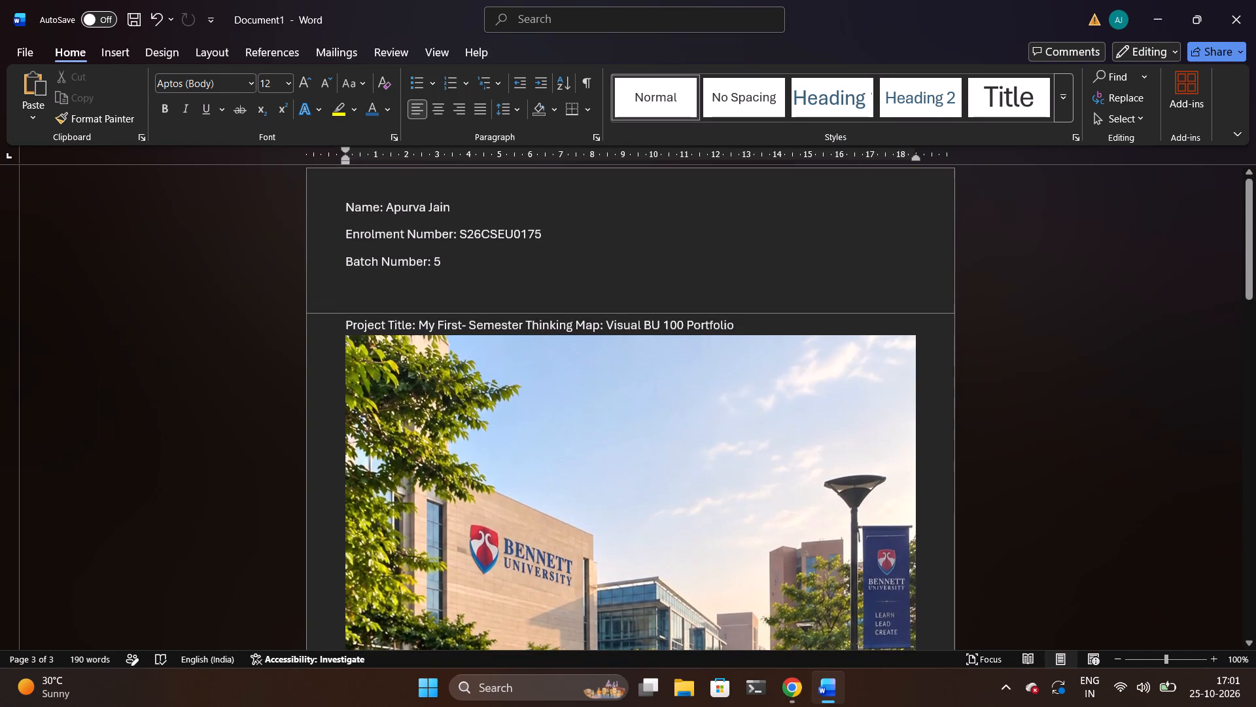
pyautogui.scroll(2, 574, 425)
pyautogui.scroll(-5, 574, 425)
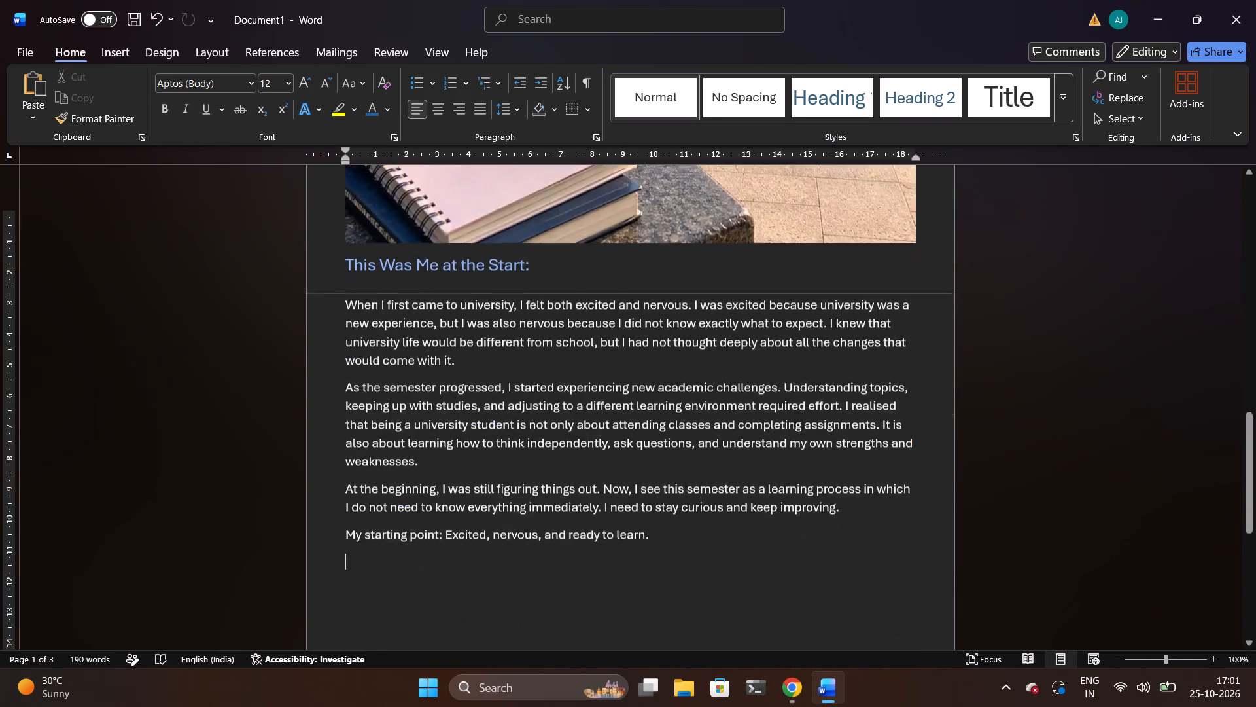
pyautogui.scroll(-1, 574, 425)
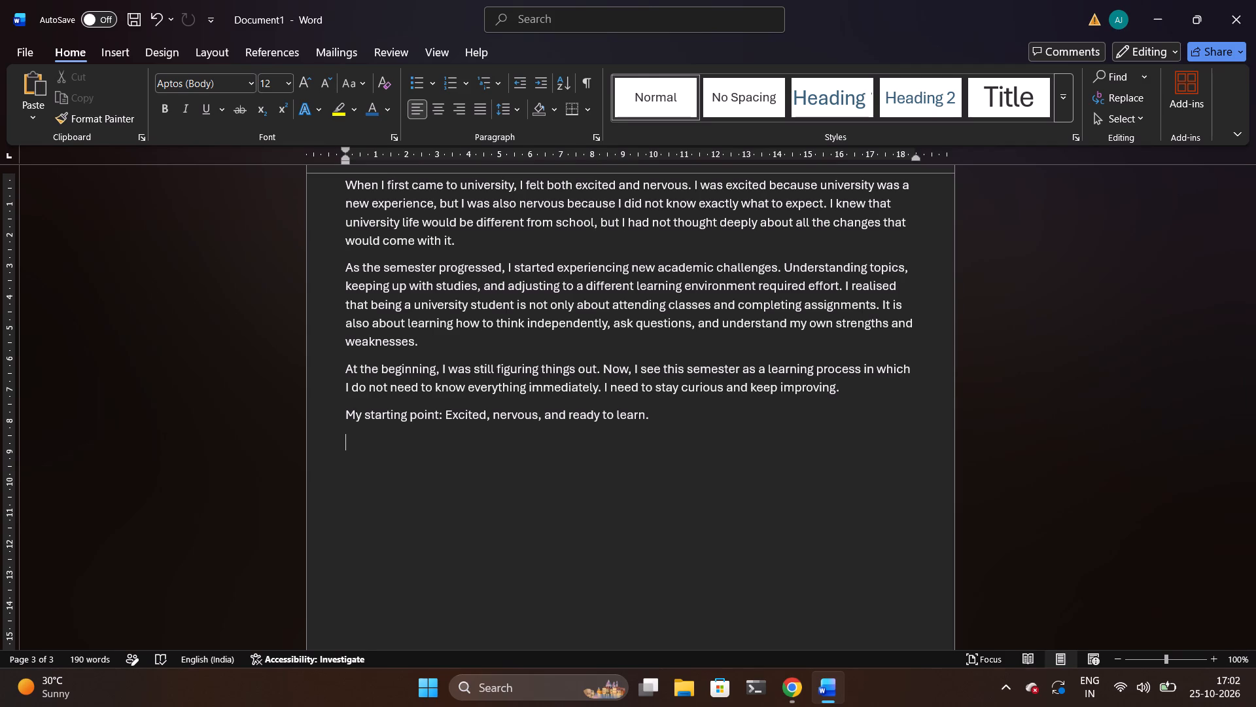
pyautogui.scroll(2, 574, 425)
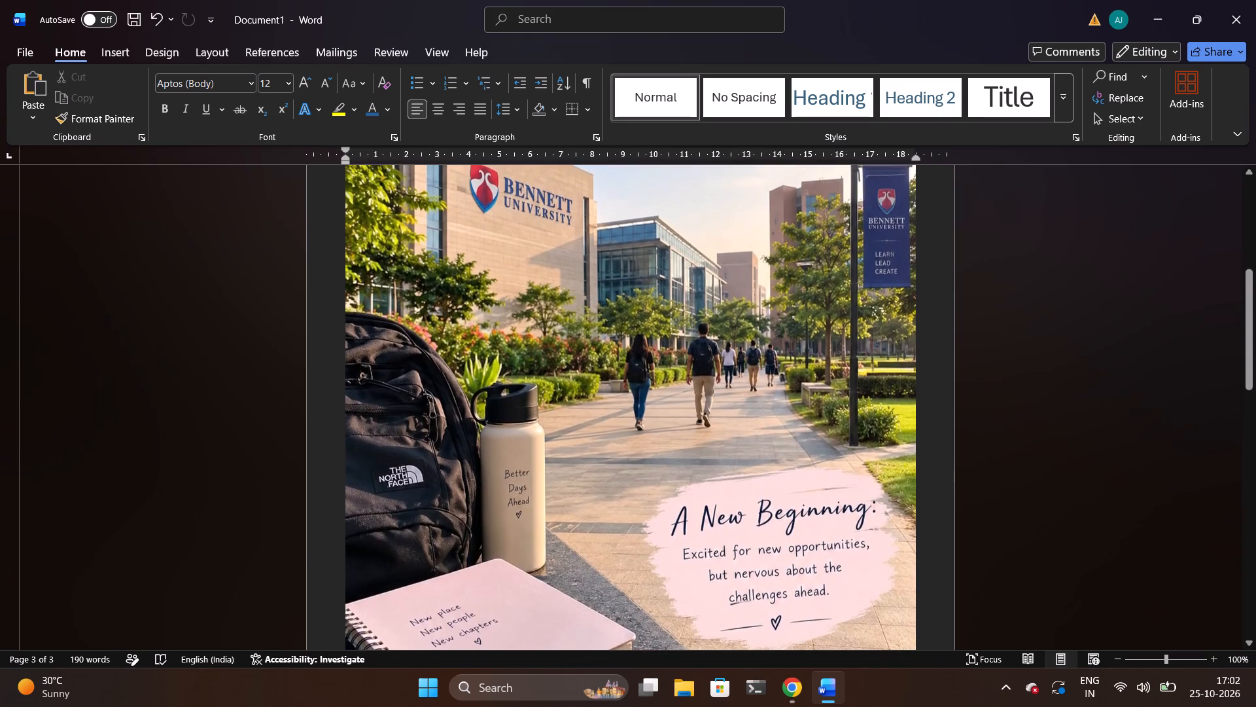
pyautogui.scroll(1, 574, 425)
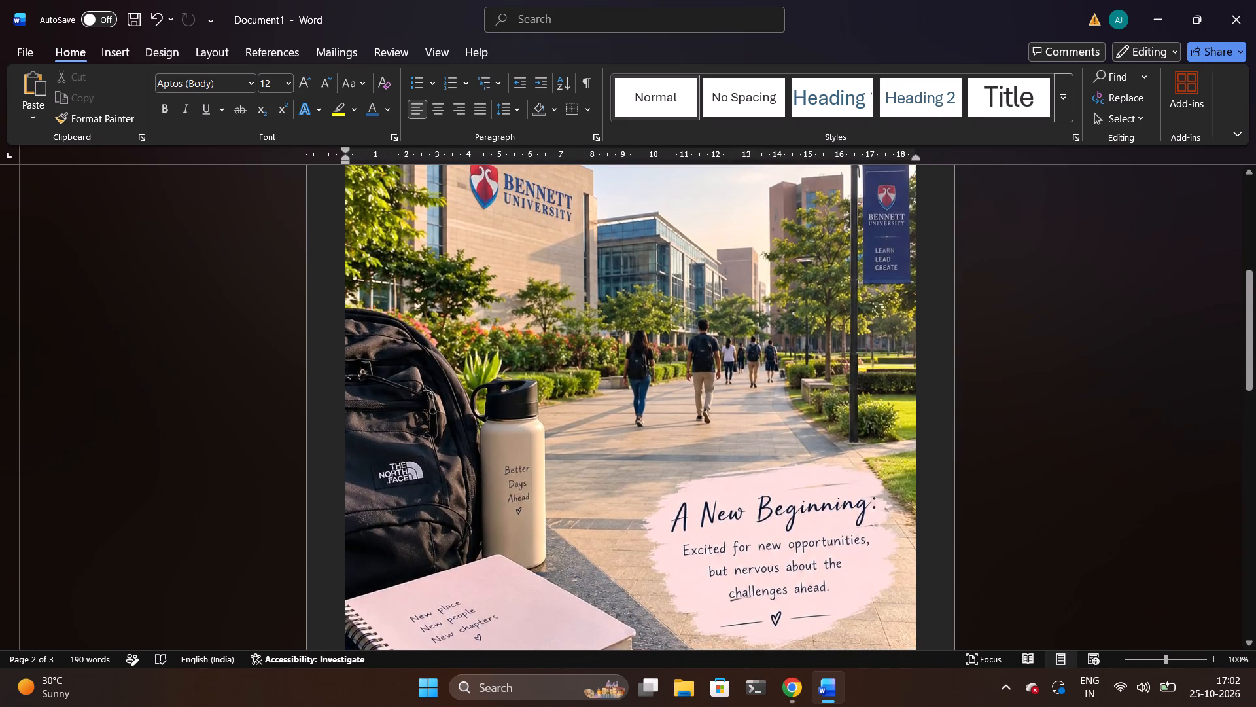
pyautogui.scroll(-3, 574, 425)
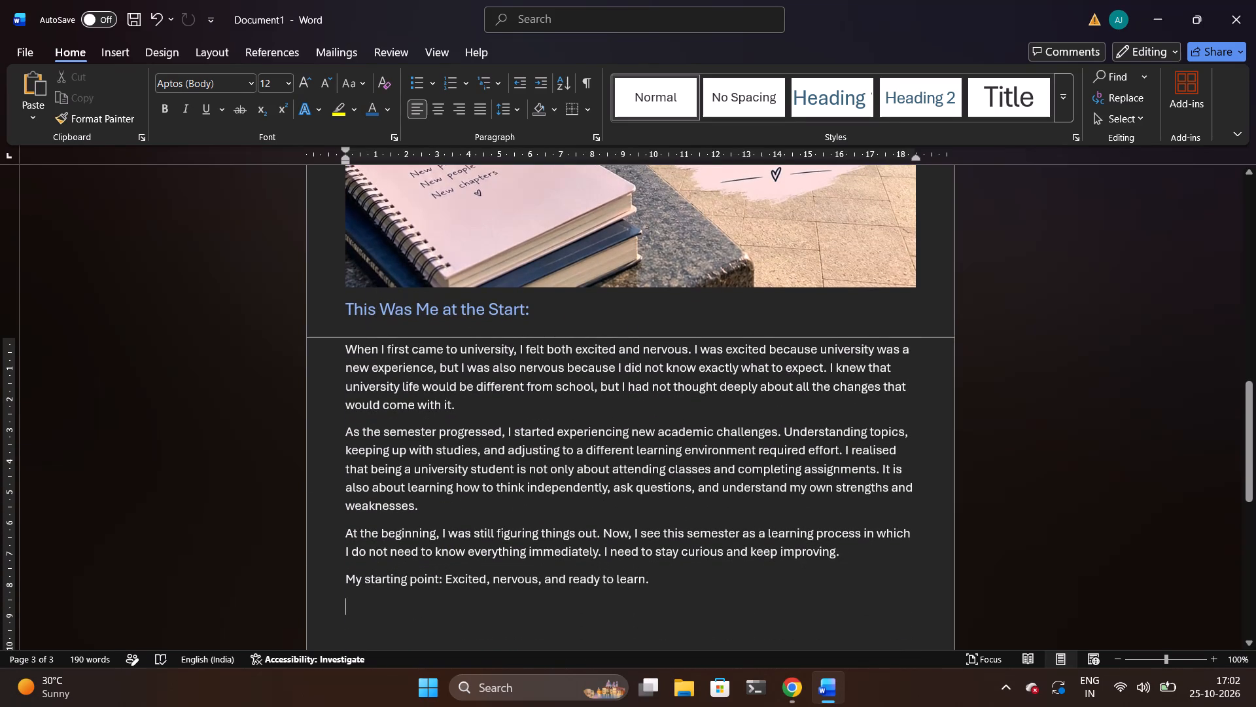
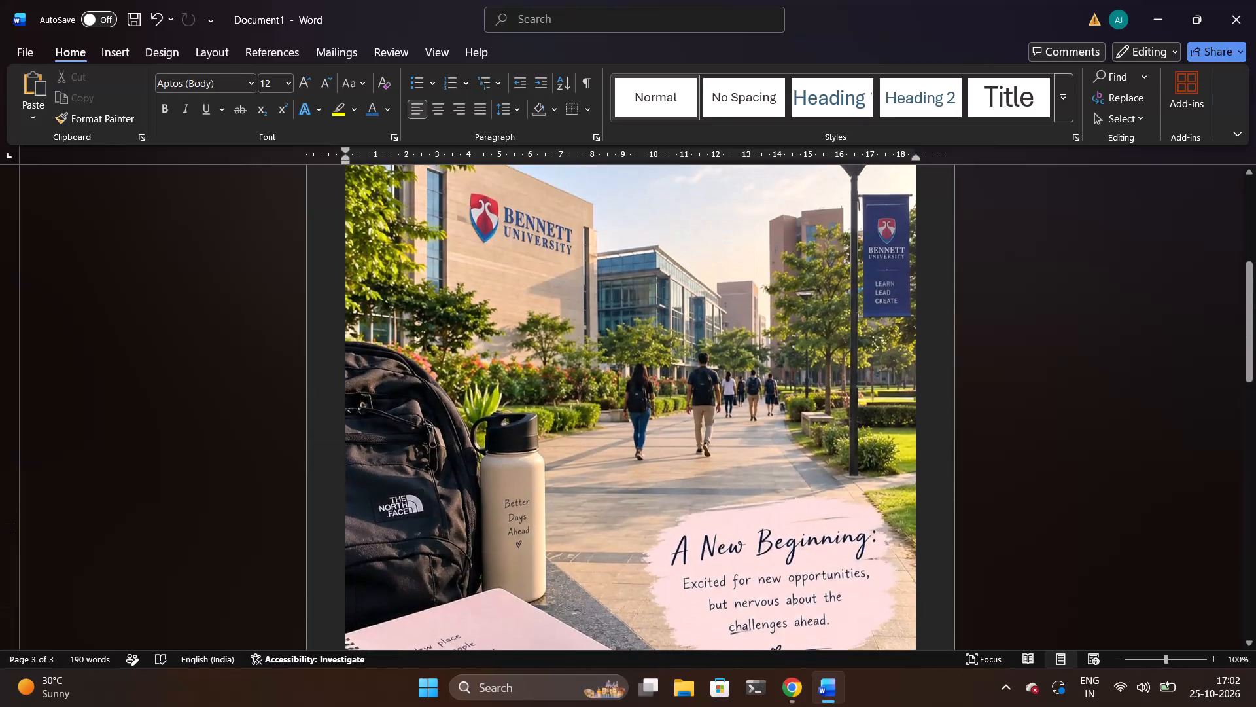
# Re-examine how the student details, project title, campus picture and "This Was Me at the Start:" section are laid out across the pages.
pyautogui.scroll(1, 574, 425)
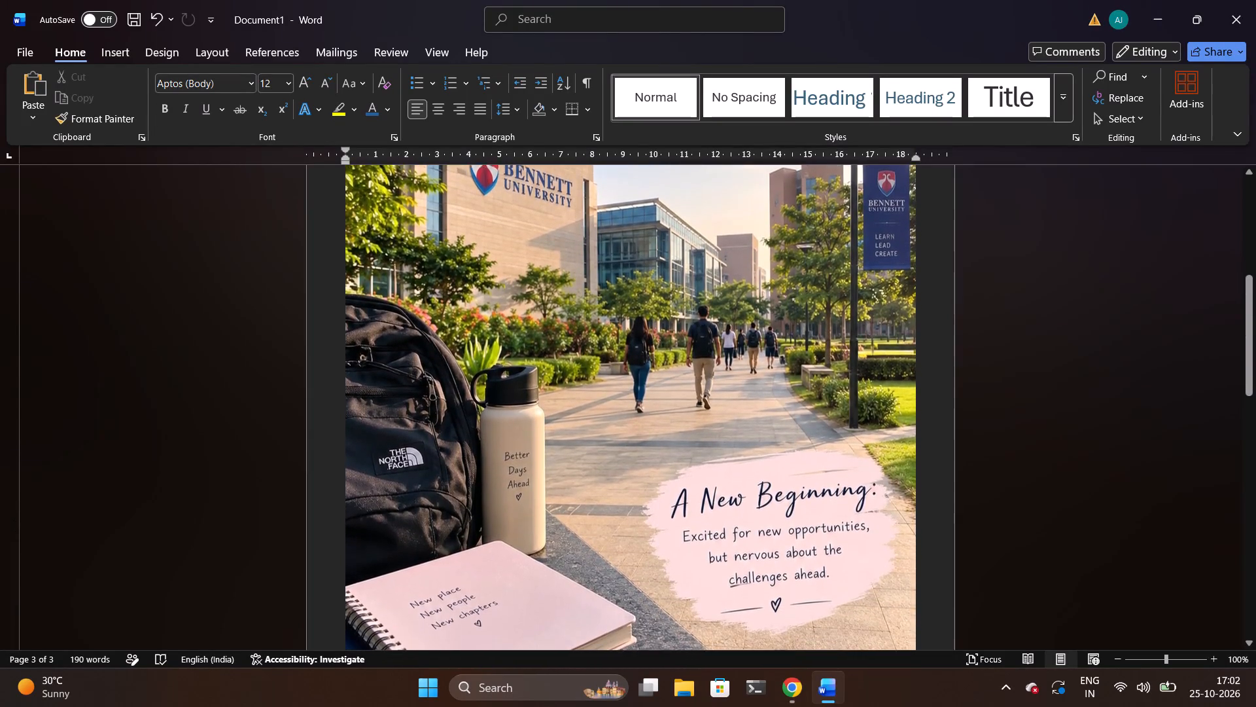
pyautogui.scroll(1, 574, 425)
pyautogui.scroll(-2, 574, 425)
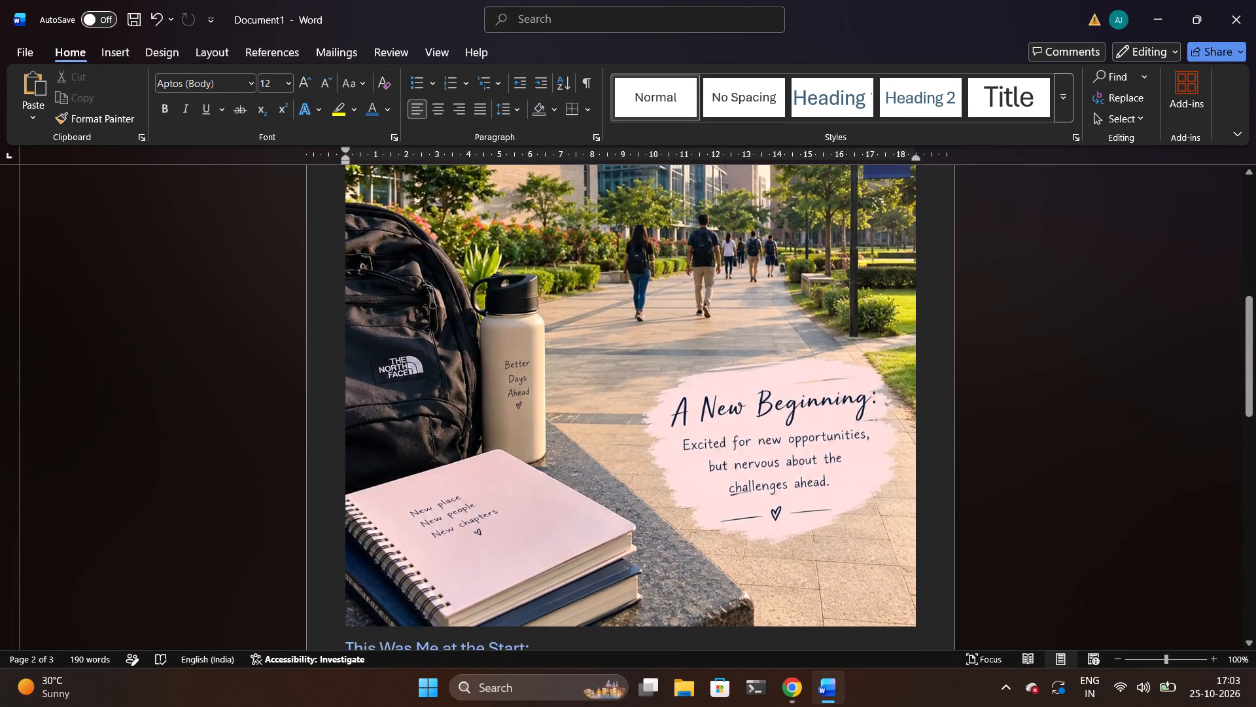
pyautogui.scroll(-2, 574, 425)
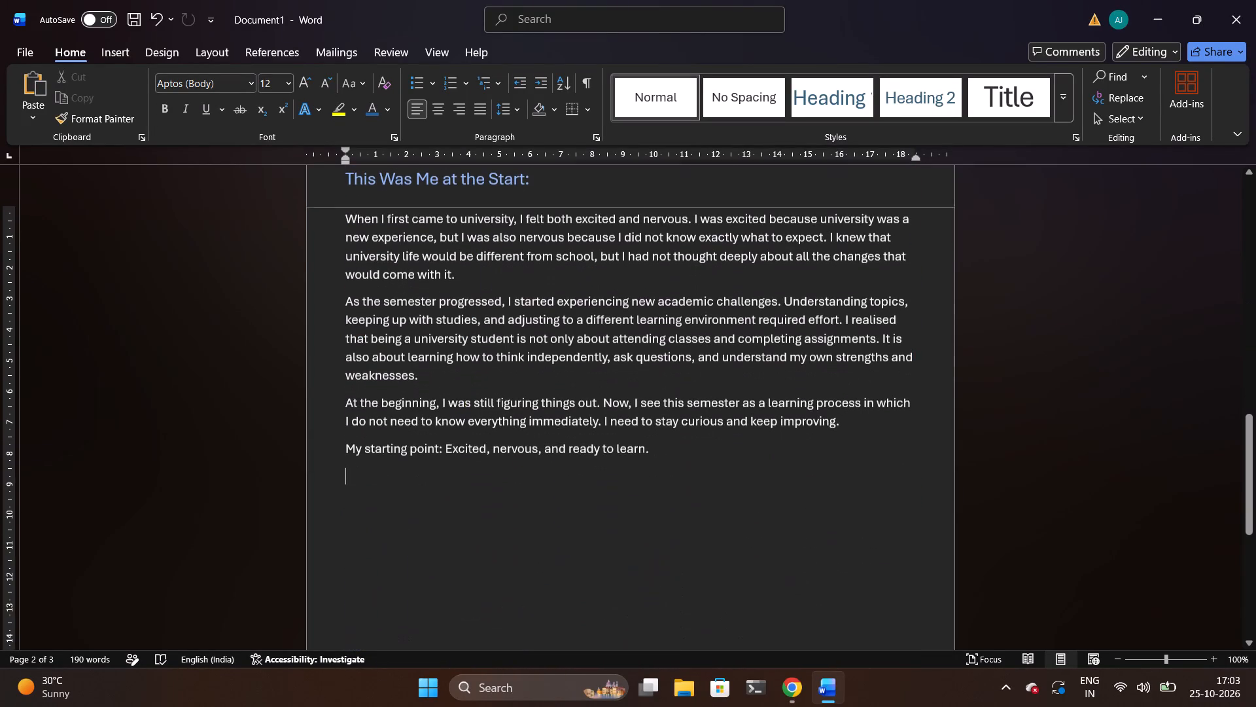
pyautogui.scroll(1, 574, 425)
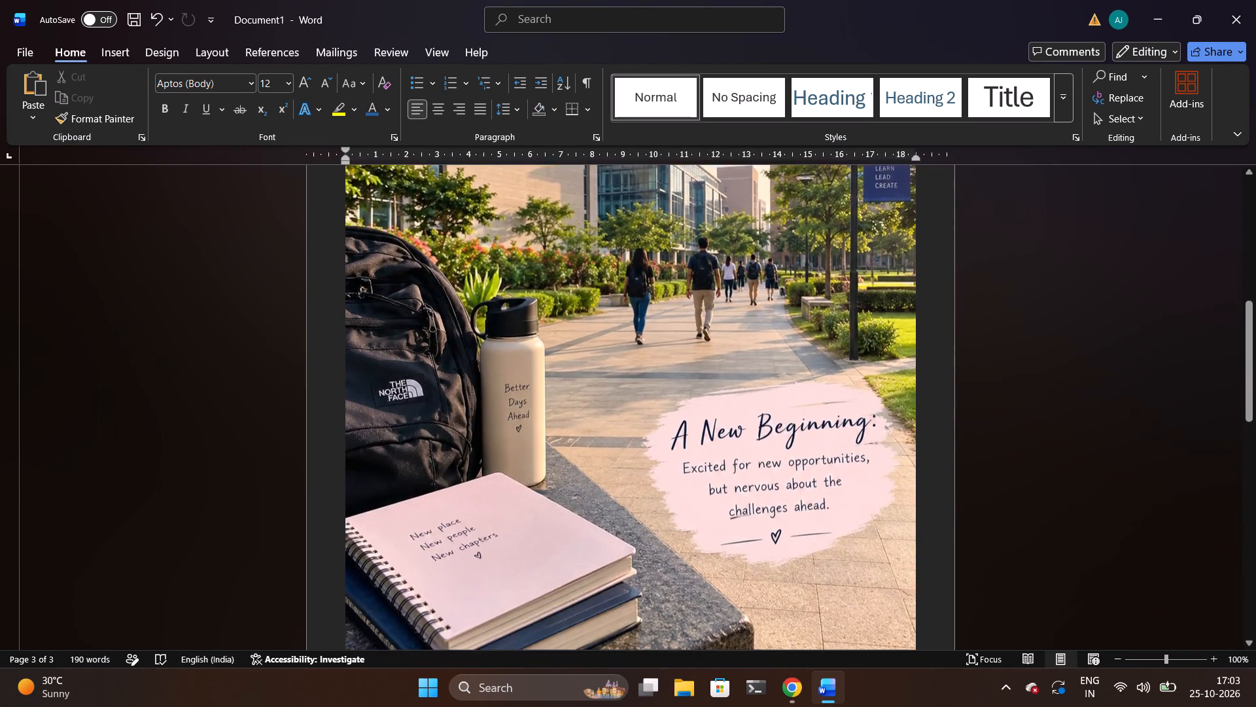
pyautogui.scroll(1, 574, 425)
pyautogui.scroll(-1, 574, 425)
pyautogui.hscroll(-1, 574, 425)
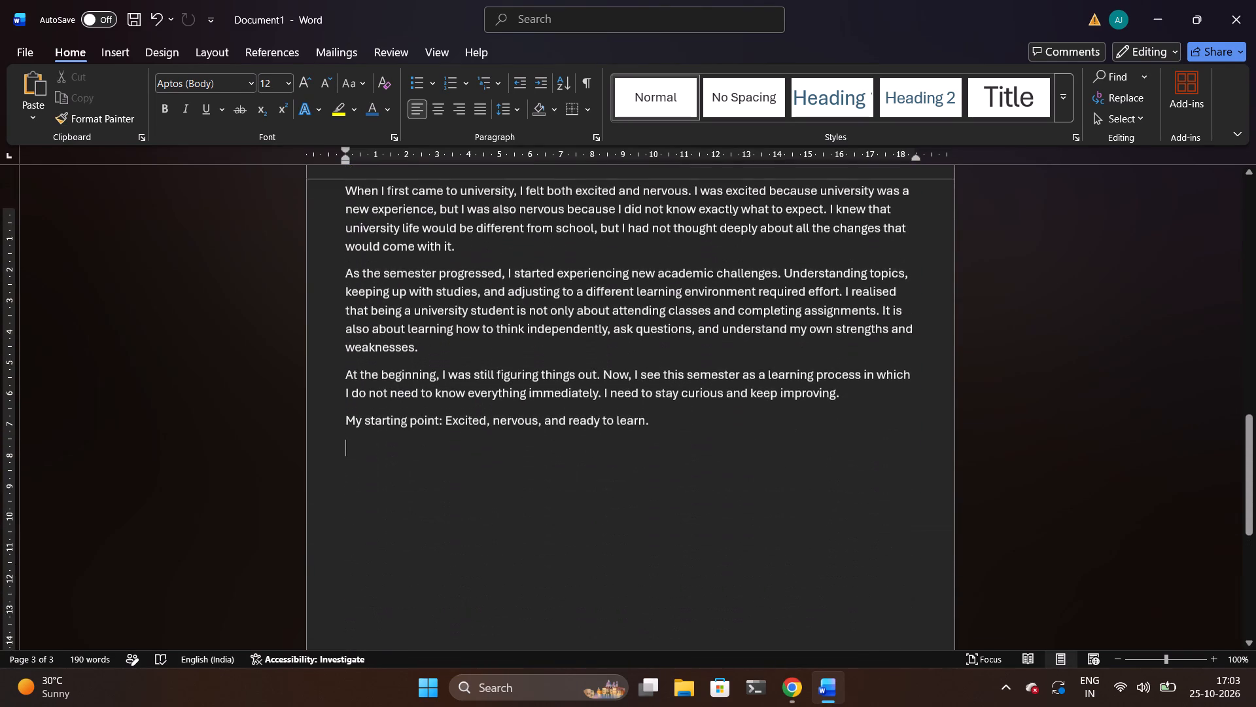
pyautogui.hscroll(-1, 574, 425)
pyautogui.scroll(2, 574, 425)
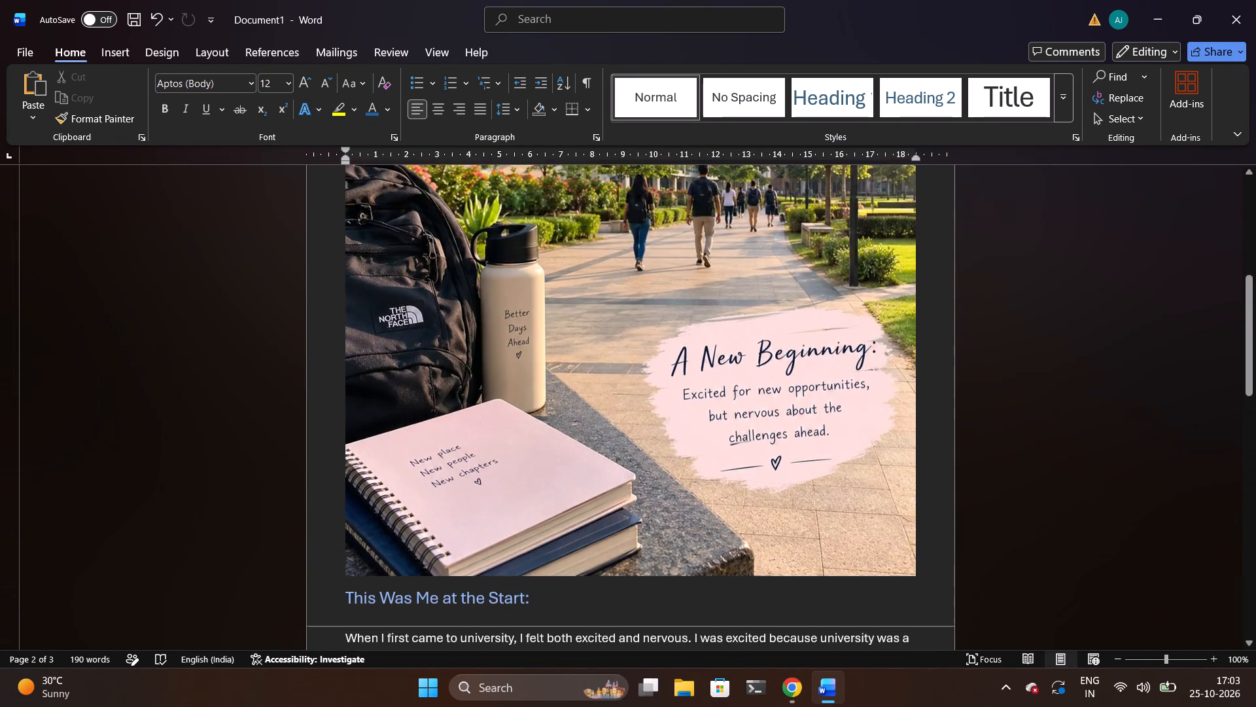
pyautogui.scroll(1, 574, 425)
pyautogui.hscroll(1, 574, 425)
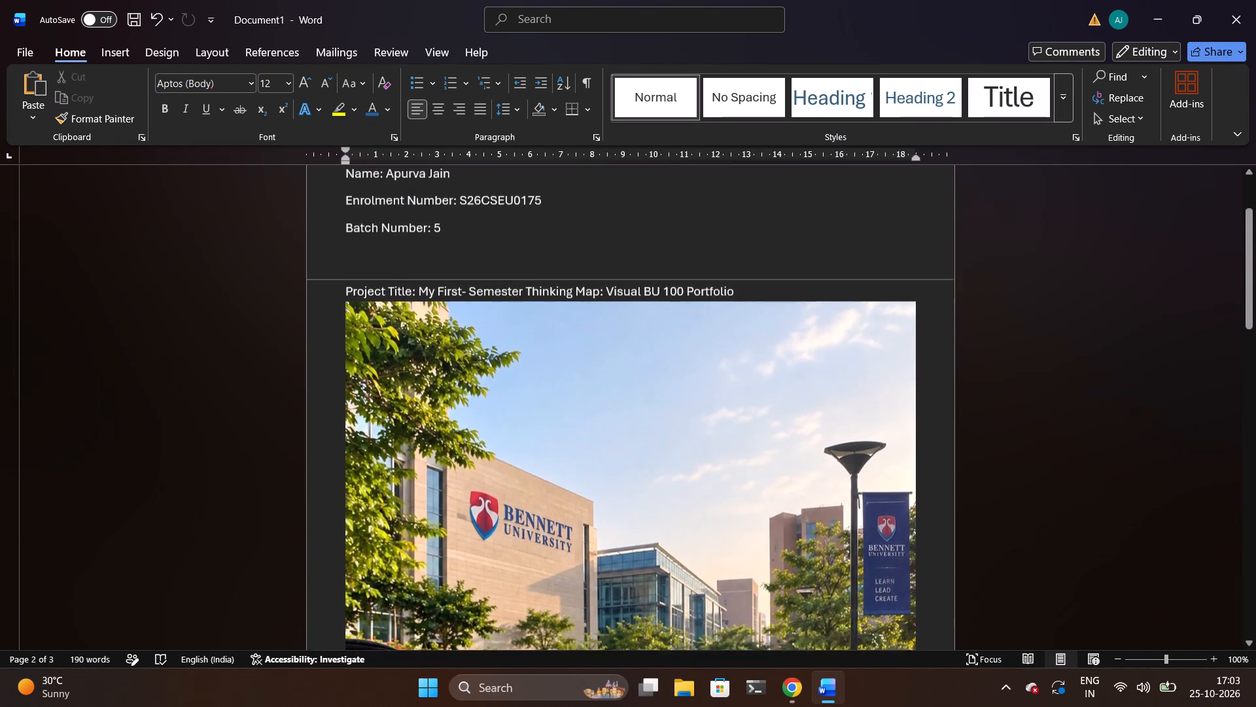
pyautogui.hscroll(1, 574, 425)
pyautogui.scroll(-5, 574, 425)
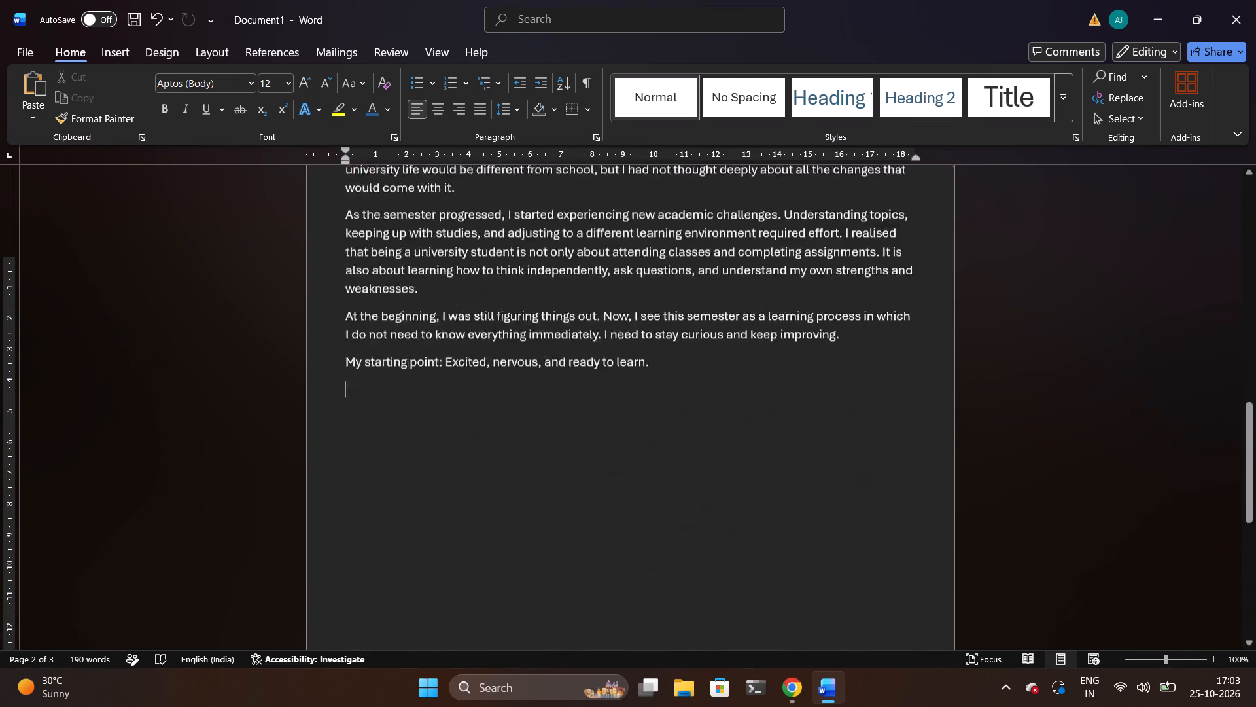
pyautogui.scroll(-1, 574, 425)
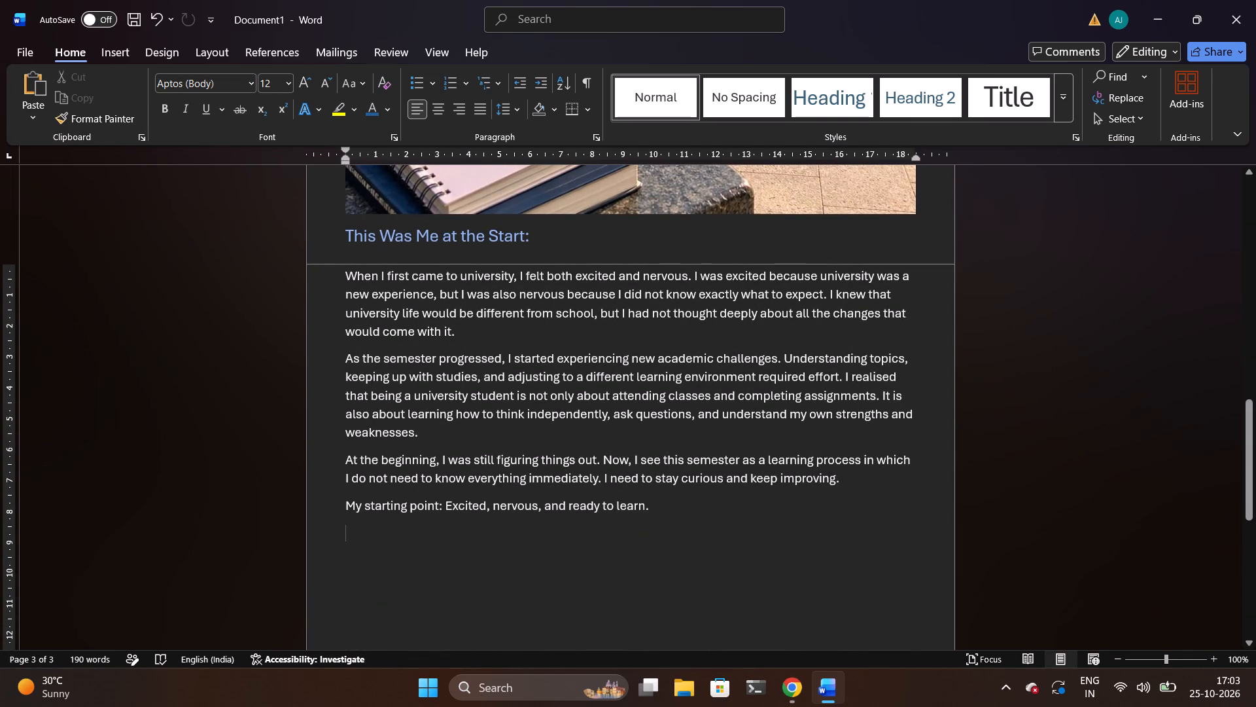